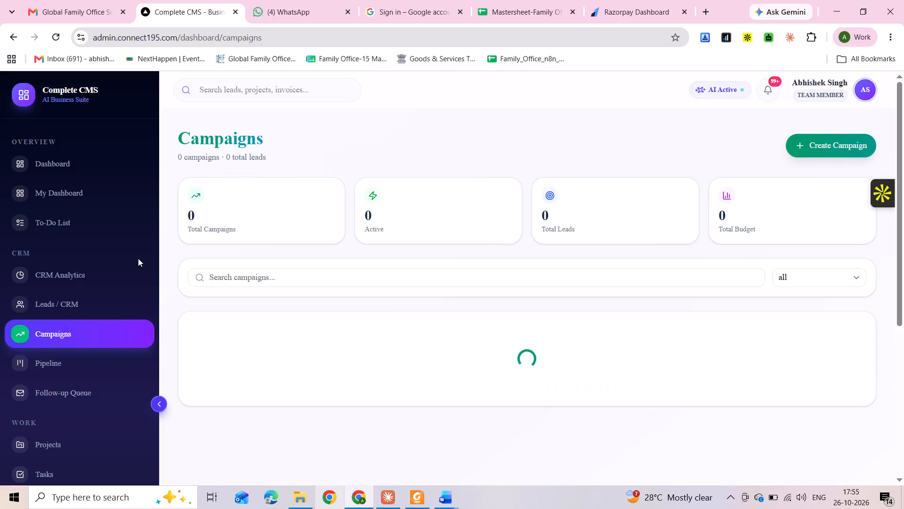
Open the Linkedin-family-office-leads campaign from the Campaigns list.
click(71, 336)
scroll(389, 351, down, 2)
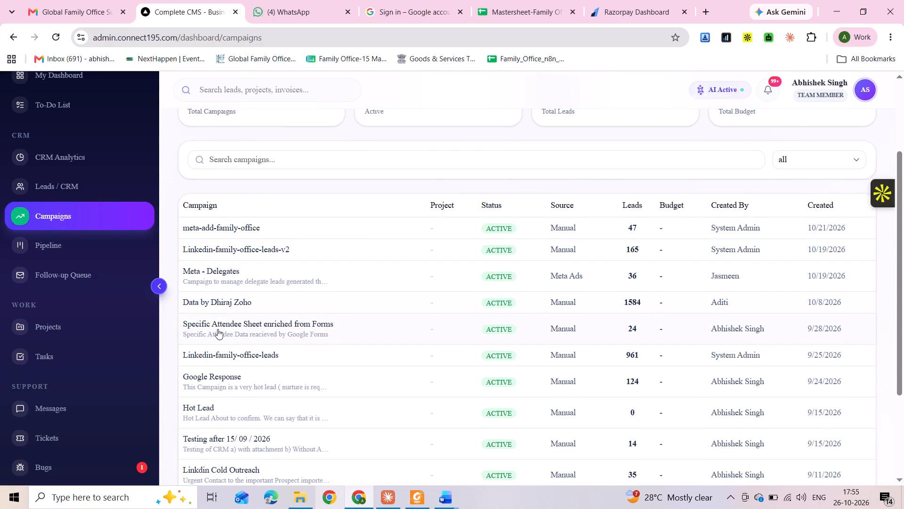
click(226, 357)
Filter the campaign's leads to status New and to those assigned to the signed-in team member.
scroll(482, 325, down, 2)
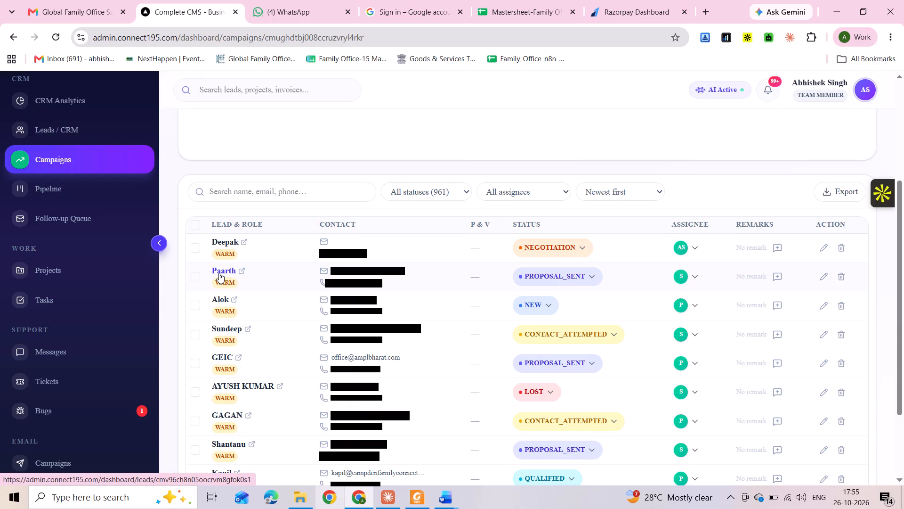
click(423, 193)
click(404, 226)
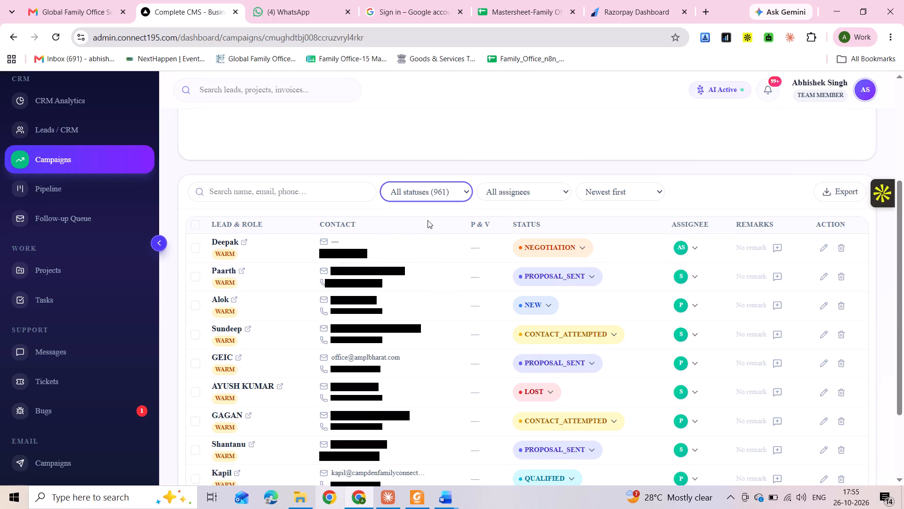
click(500, 193)
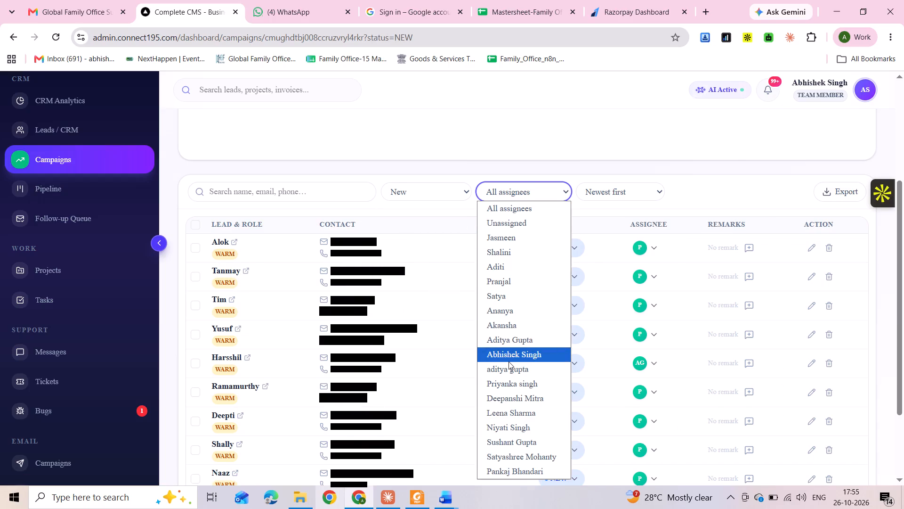
click(511, 356)
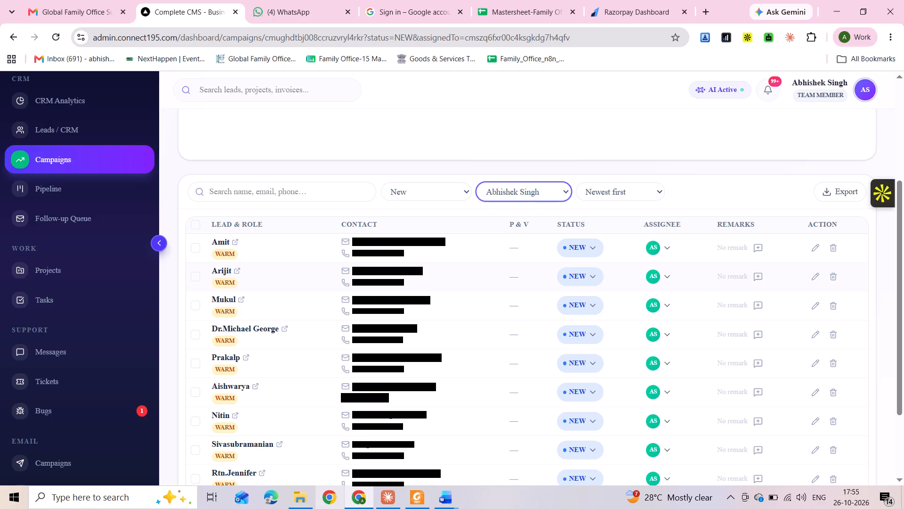
Open the first lead in the filtered list and review its contact information, custom fields, activity timeline and discussion.
click(218, 238)
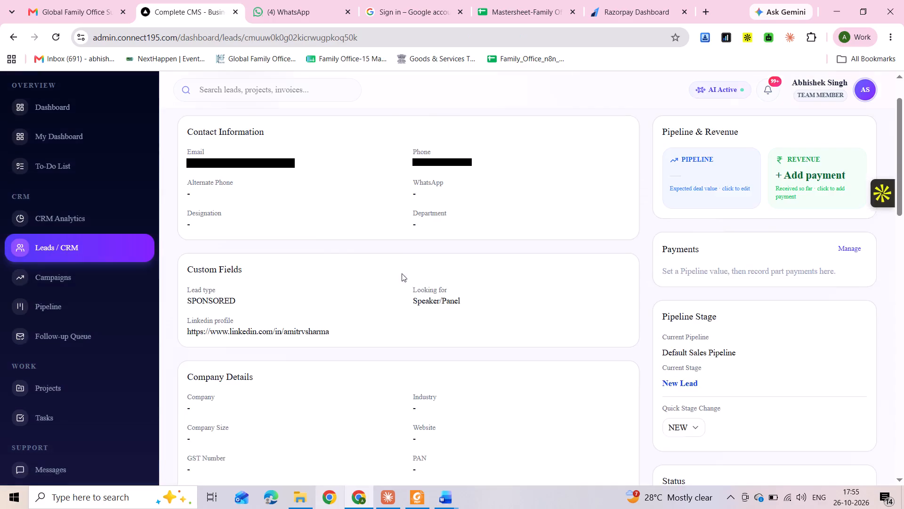
scroll(404, 283, down, 10)
scroll(408, 293, up, 3)
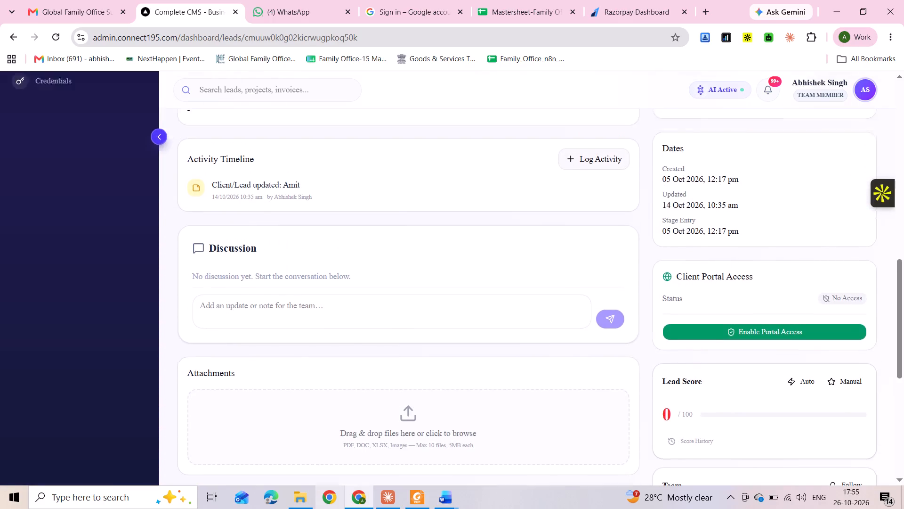
scroll(408, 293, up, 9)
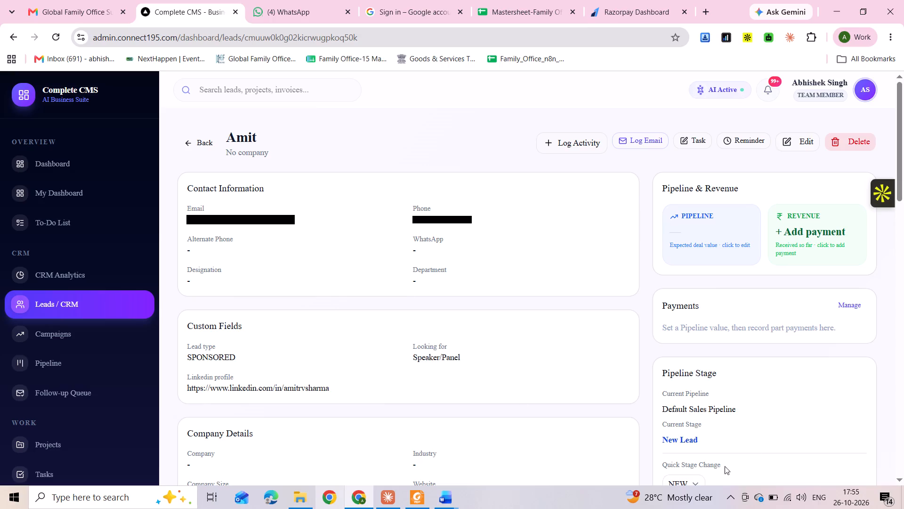
Switch to the Windows Bluetooth device settings and disconnect the Noise Buds N1 earbuds.
click(727, 495)
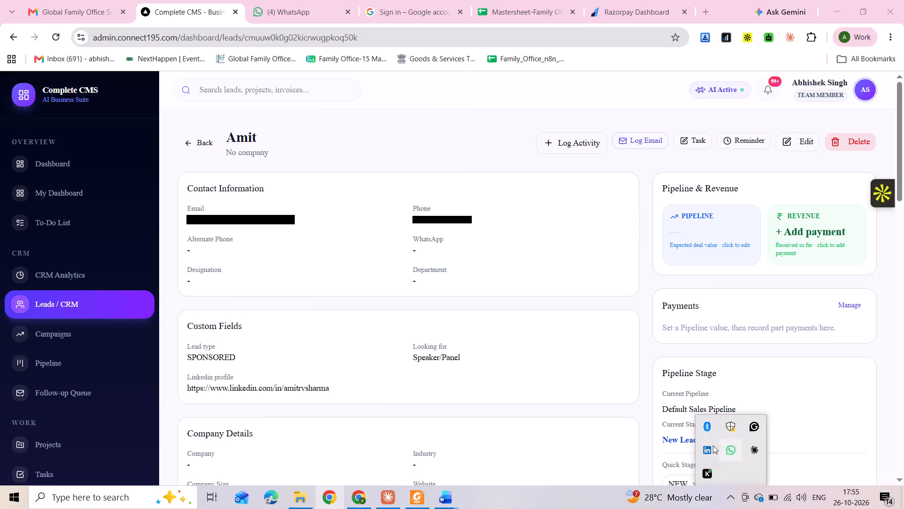
click(703, 431)
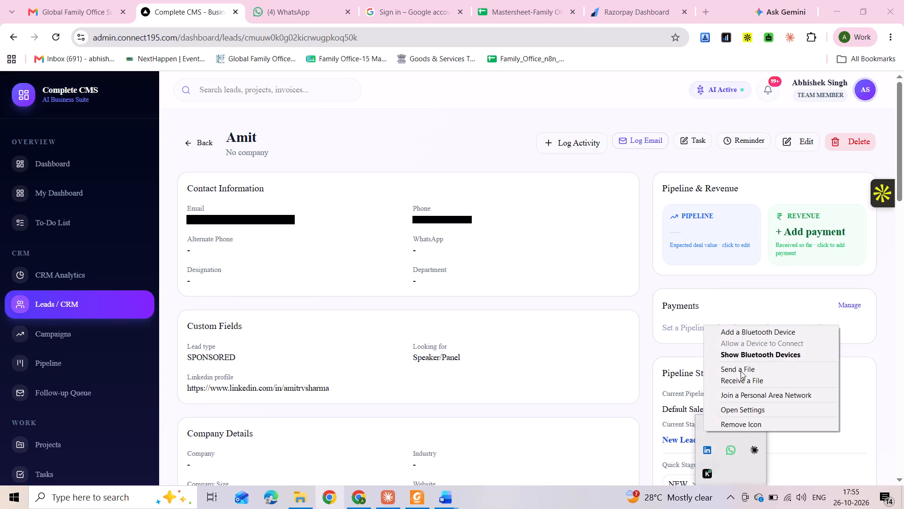
click(743, 356)
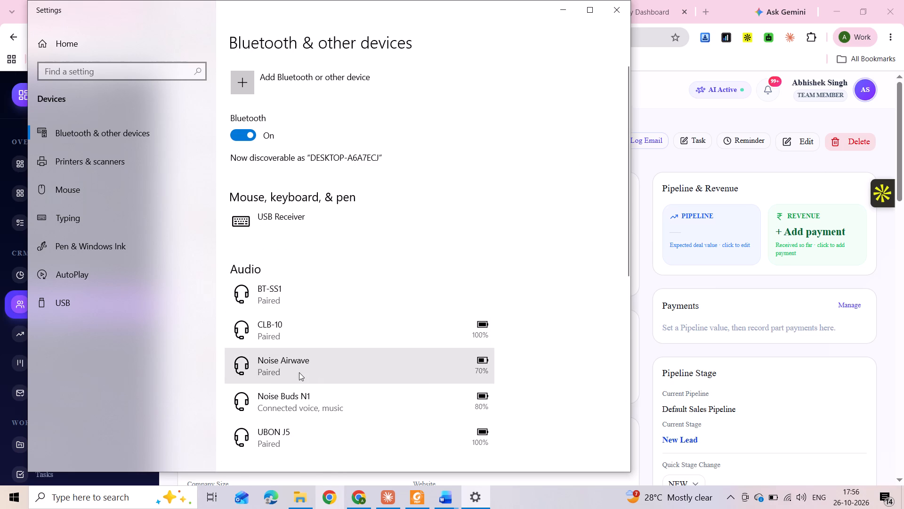
double_click(290, 405)
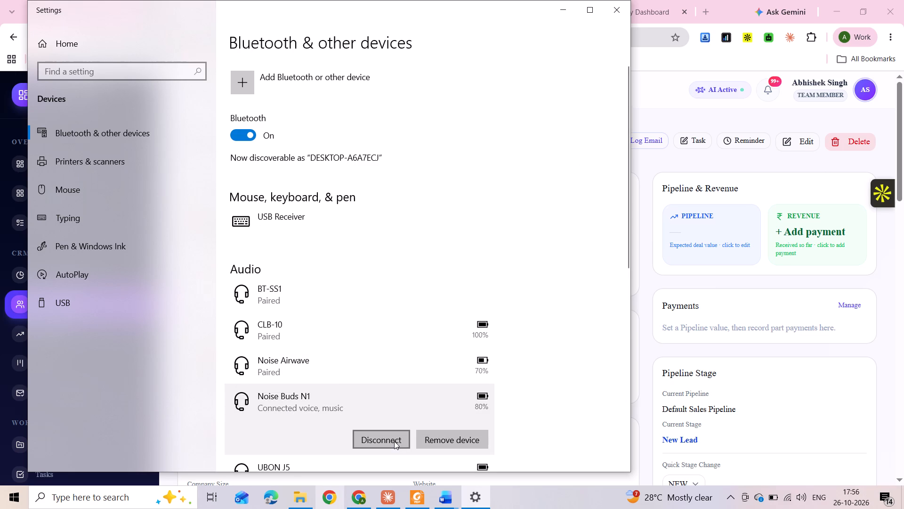
click(387, 443)
click(567, 160)
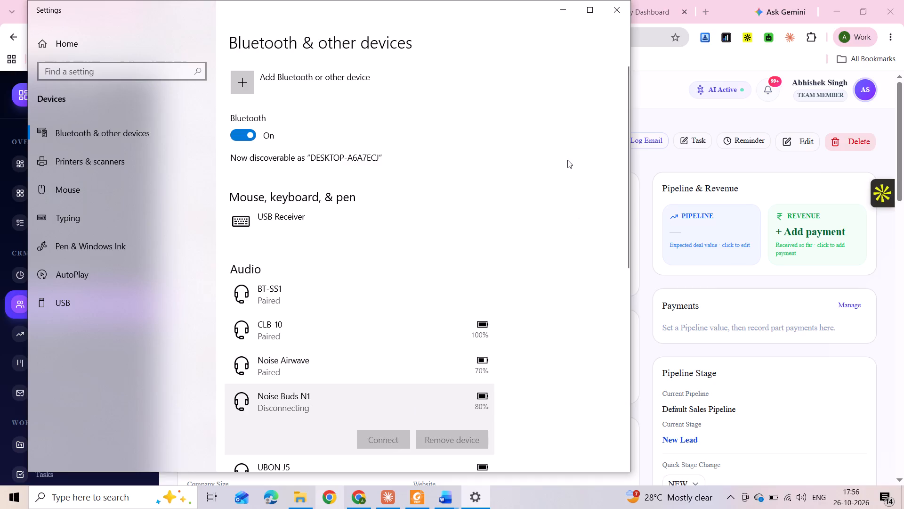
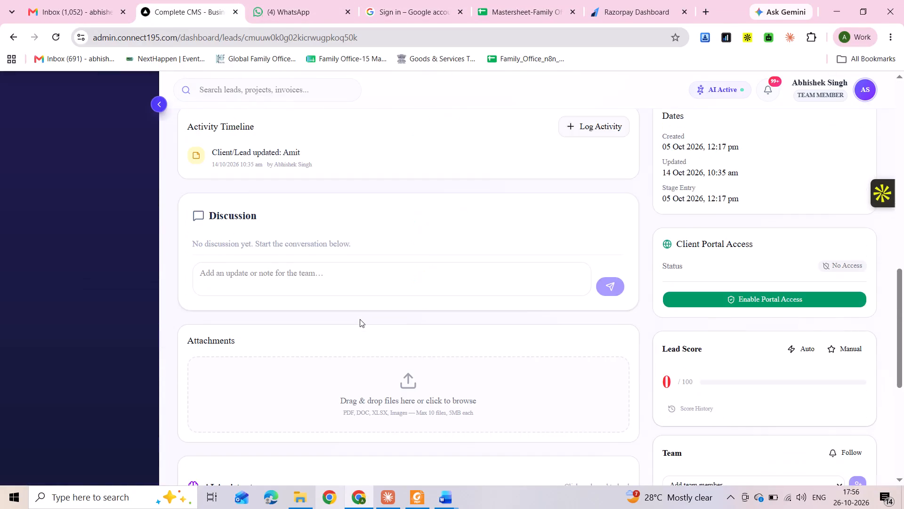
Examine the open lead's record, including its discussion, attachments, deal information and company details, returning to the contact information.
scroll(360, 319, down, 6)
scroll(361, 331, up, 4)
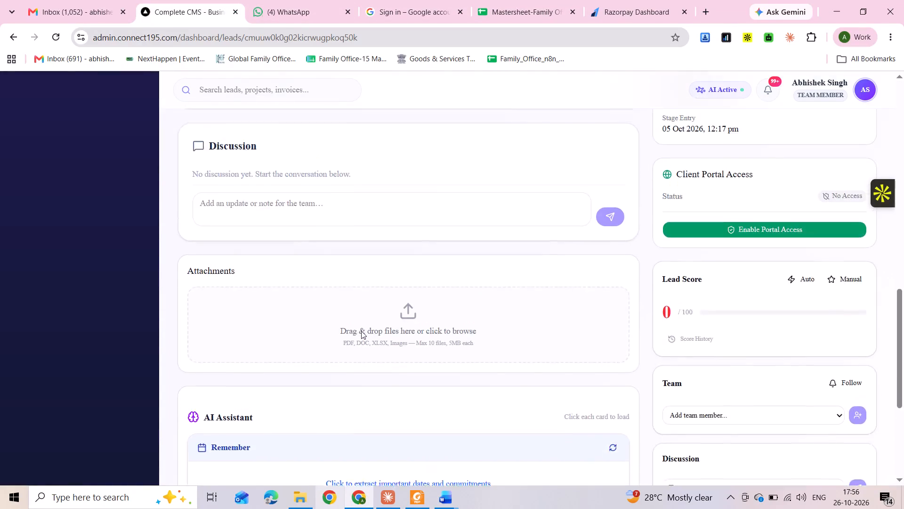
scroll(361, 331, up, 9)
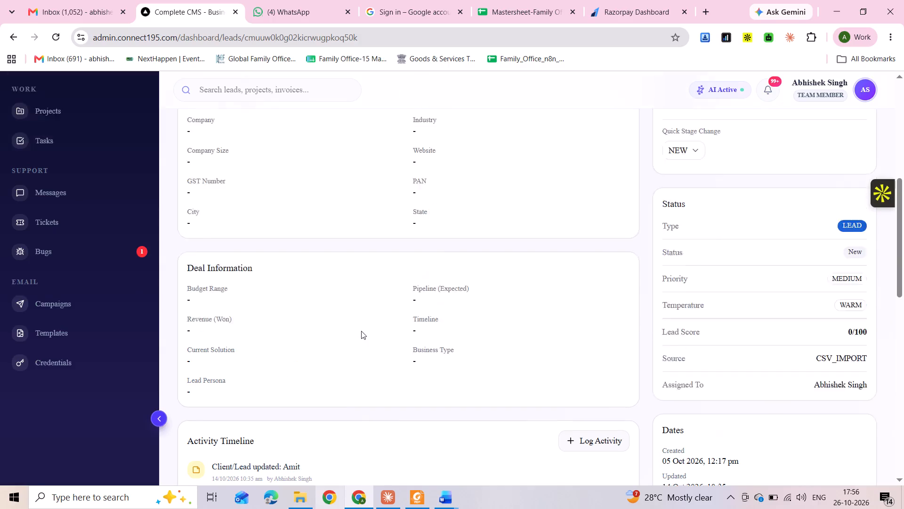
scroll(361, 331, up, 5)
scroll(363, 334, down, 1)
scroll(363, 334, up, 1)
Copy the lead's email address from the Contact Information section.
click(298, 219)
drag(298, 219, 234, 219)
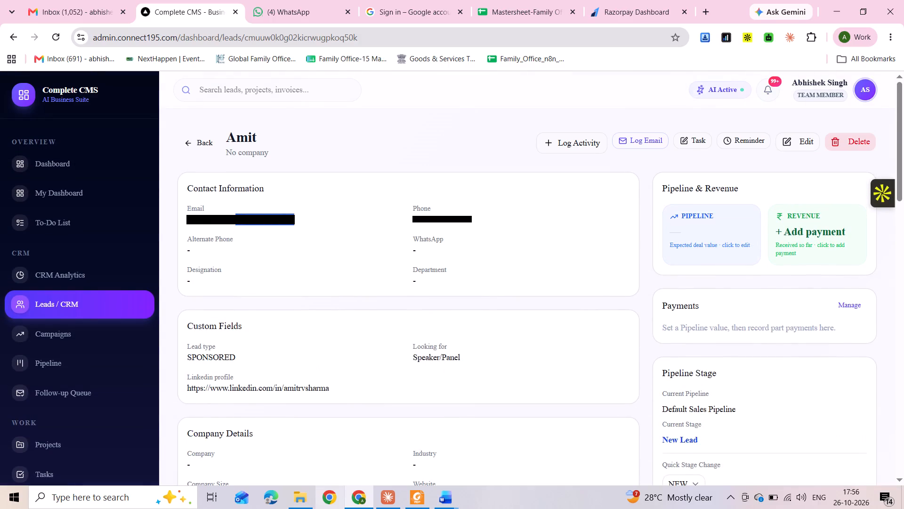
drag(234, 219, 175, 228)
right_click(213, 216)
click(234, 231)
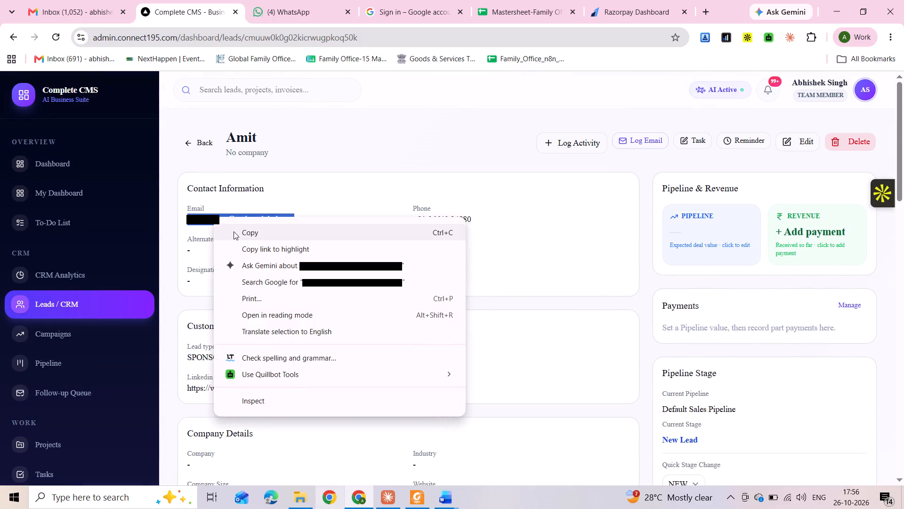
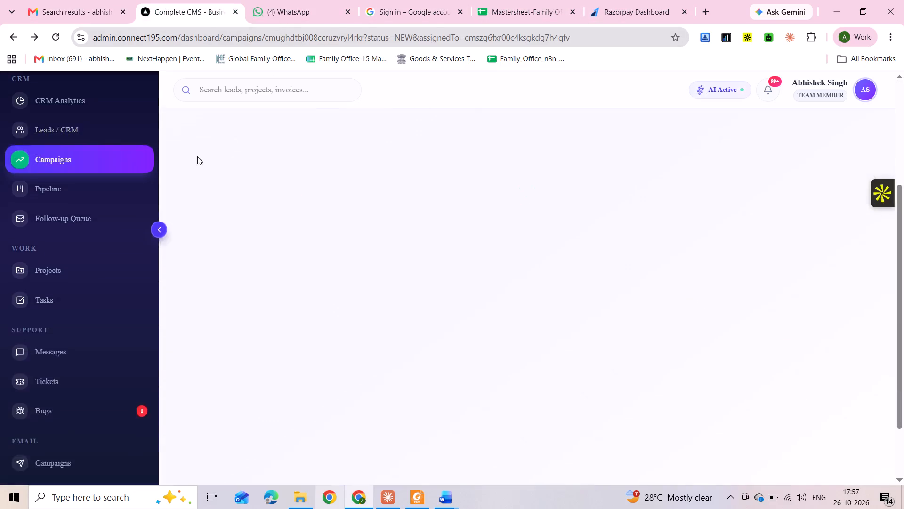
Open the second lead in the filtered campaign list and review its contact information, custom fields, company details, activity timeline and discussion.
click(218, 276)
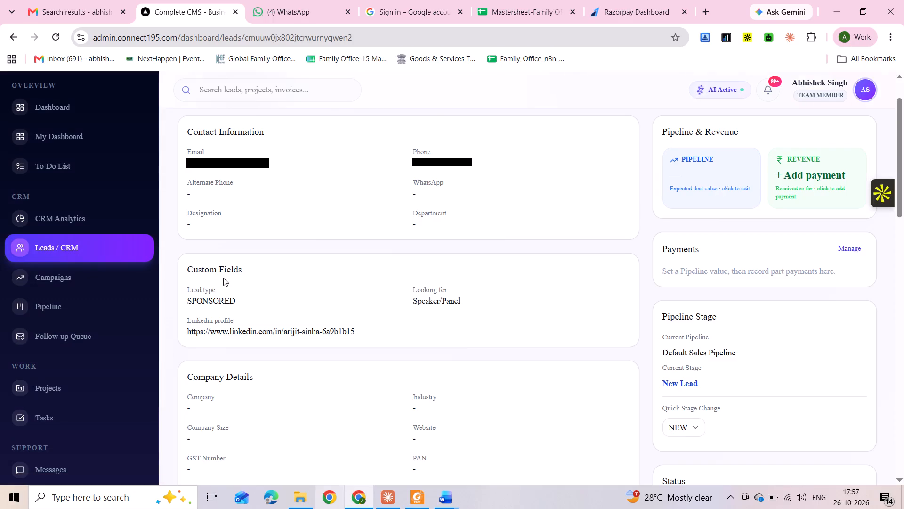
scroll(463, 282, down, 4)
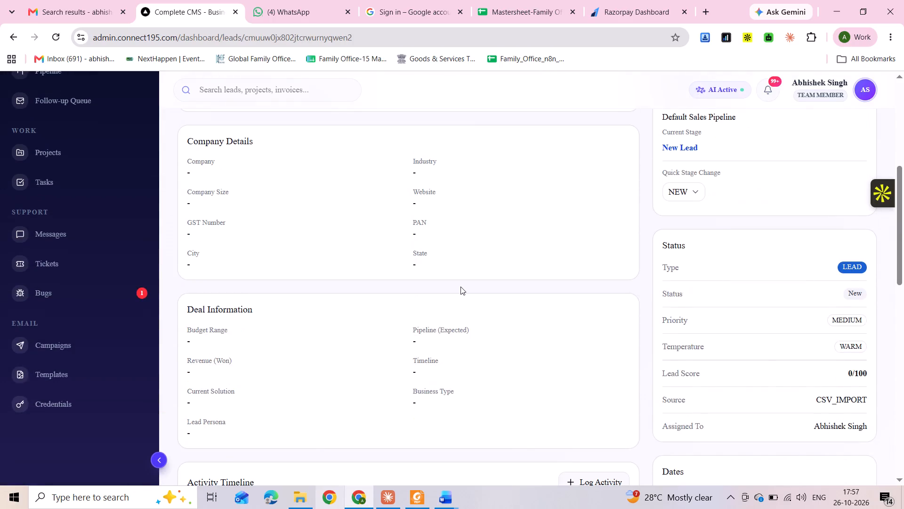
scroll(460, 287, down, 8)
scroll(458, 291, up, 4)
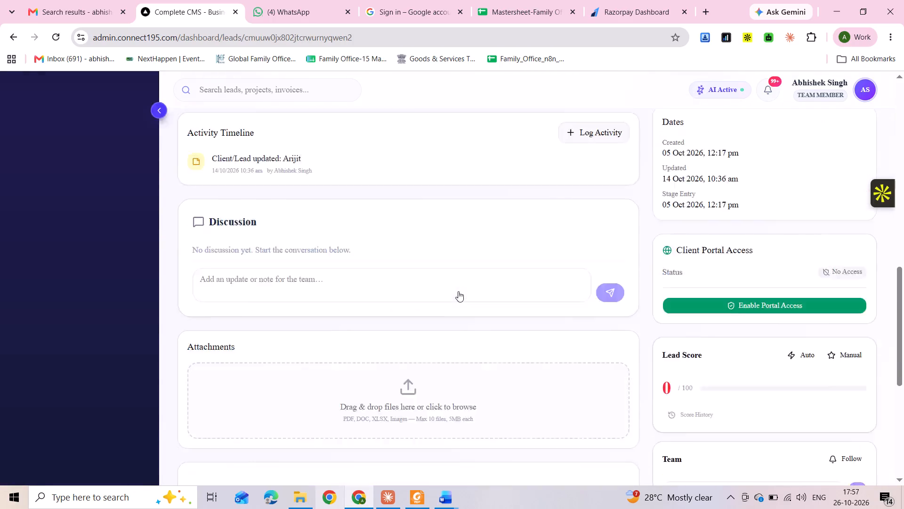
scroll(458, 291, up, 12)
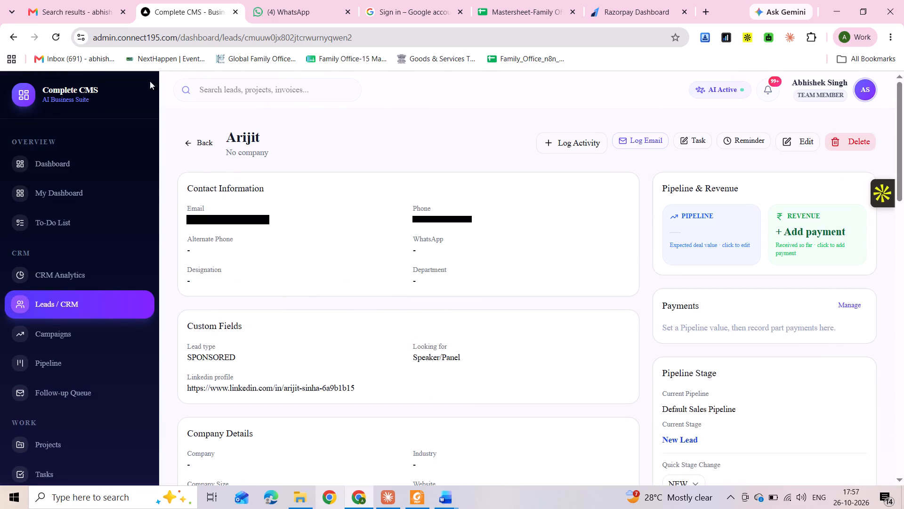
Check the Gmail search results briefly and return from the lead record to the campaign's filtered leads list.
double_click(45, 15)
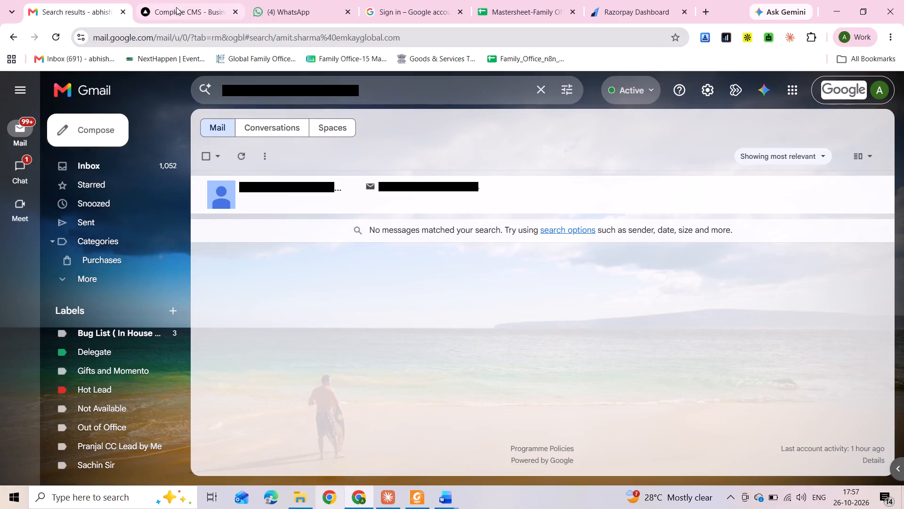
click(176, 7)
click(203, 140)
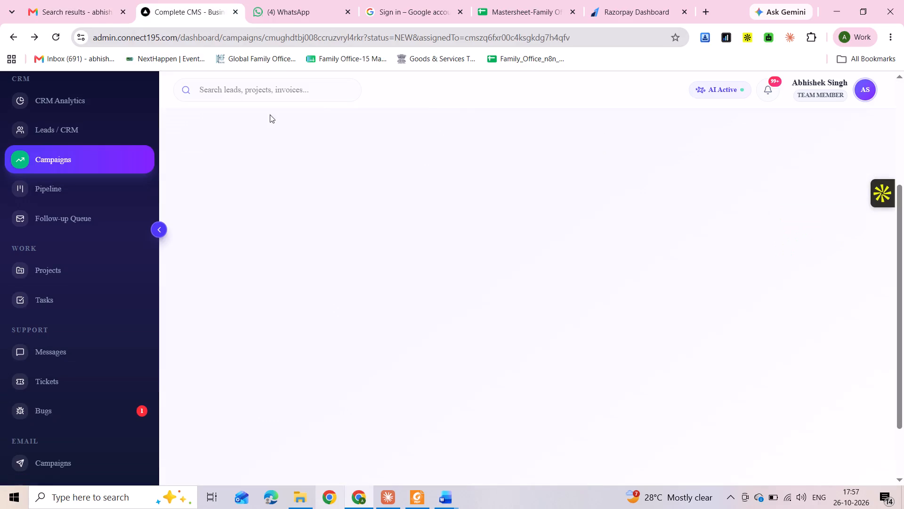
Change the campaign's assignee filter to Aditi, keeping the status filter at New.
double_click(533, 191)
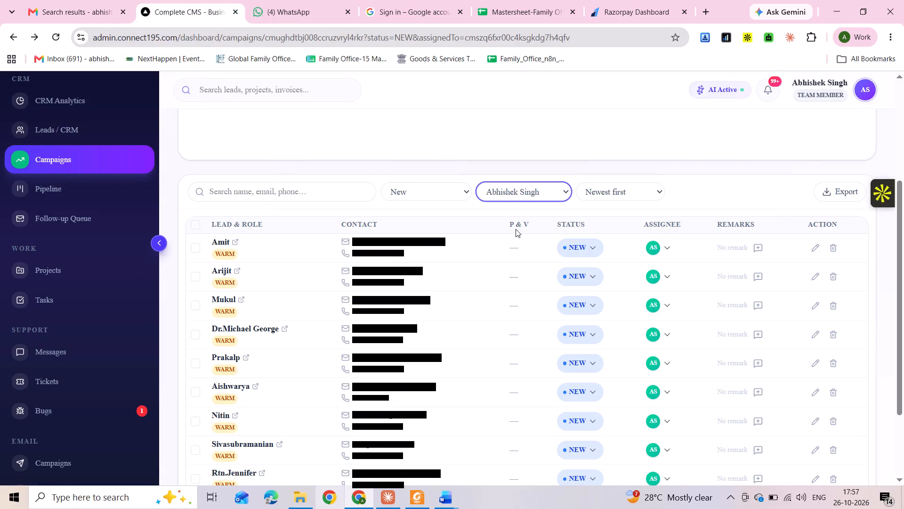
click(525, 197)
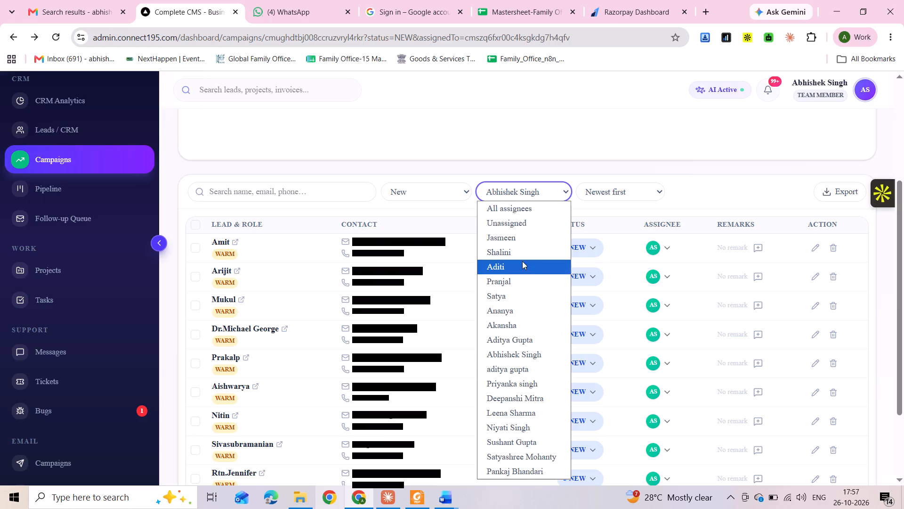
click(520, 263)
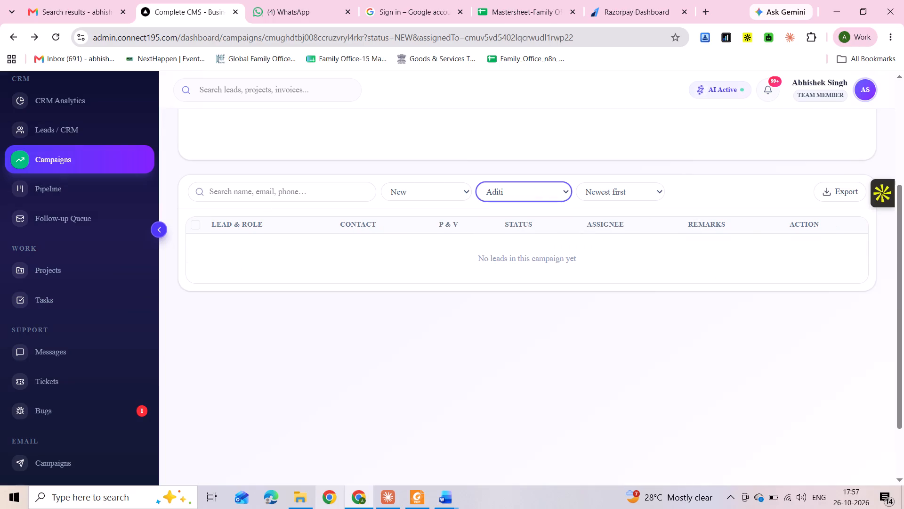
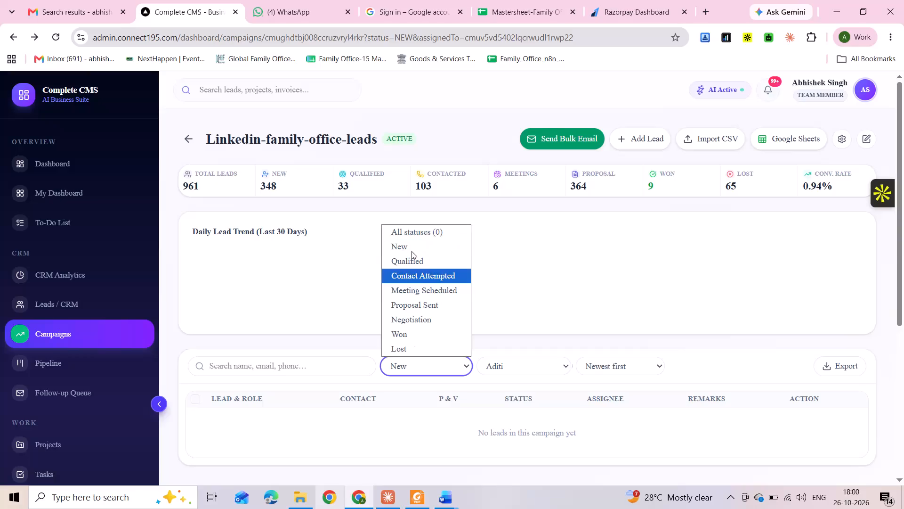
Return to the Campaigns list and open the Linkedin-family-office-leads-v2 campaign.
click(79, 328)
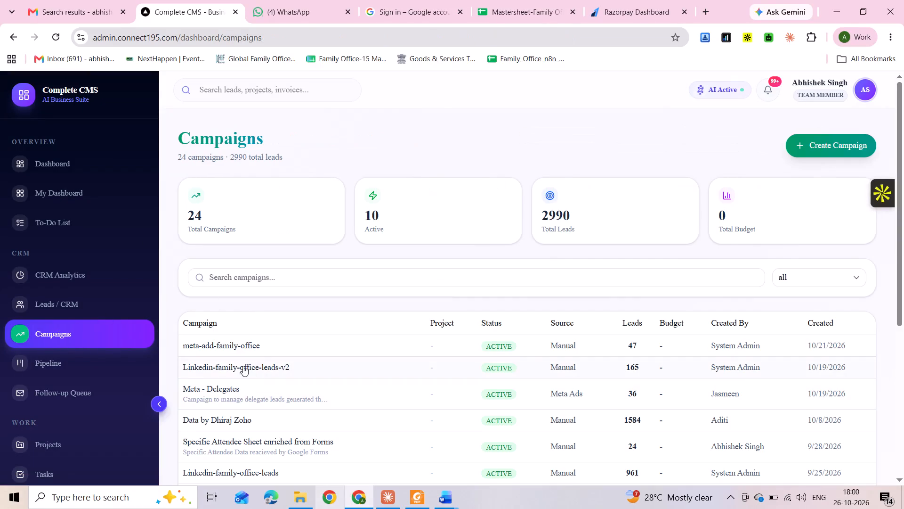
click(264, 362)
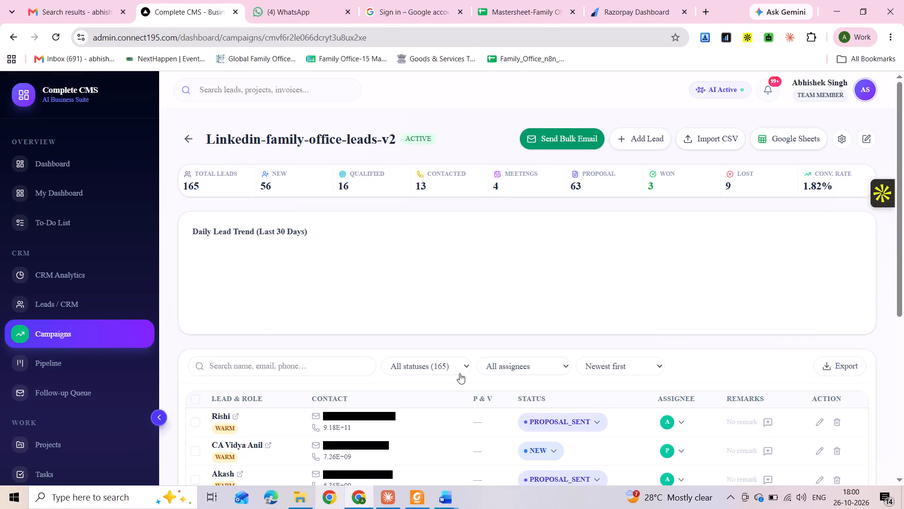
Filter the campaign's leads to those assigned to the signed-in team member with status Contact Attempted.
scroll(468, 373, down, 3)
scroll(530, 351, up, 1)
scroll(527, 346, down, 2)
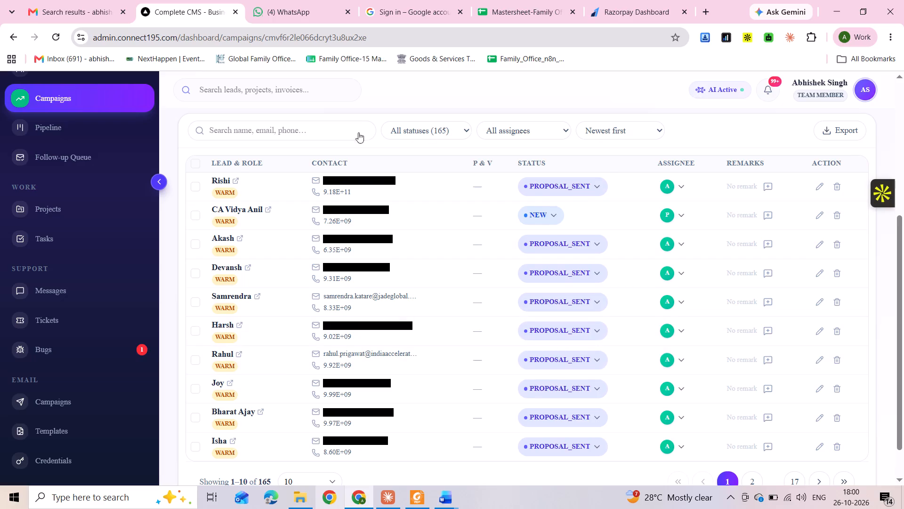
click(420, 133)
click(508, 133)
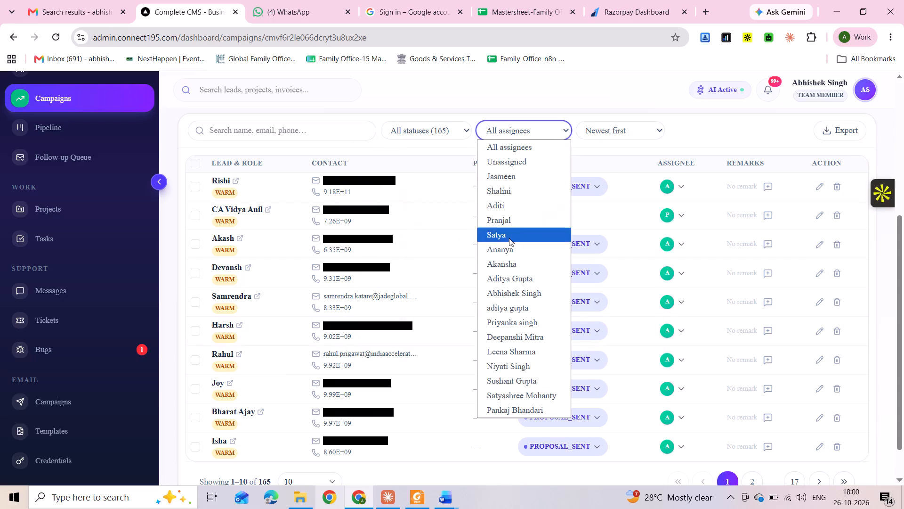
click(508, 292)
click(428, 131)
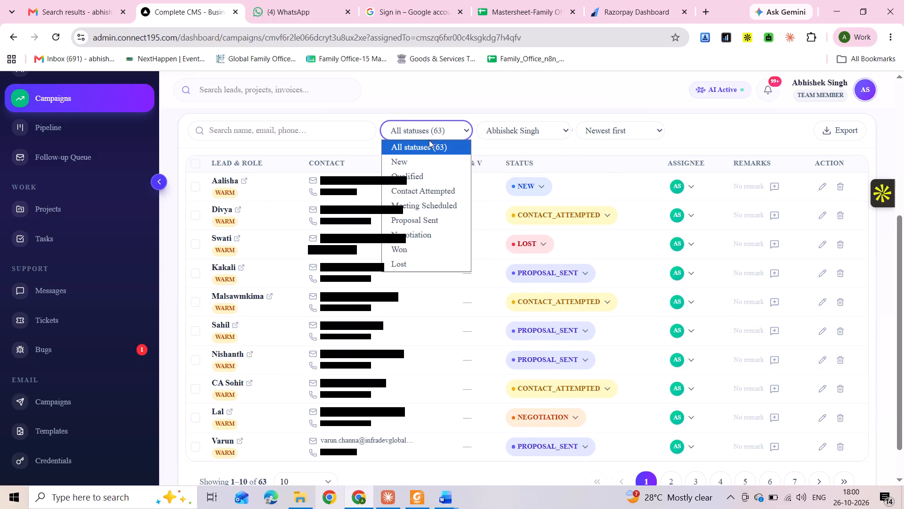
click(412, 192)
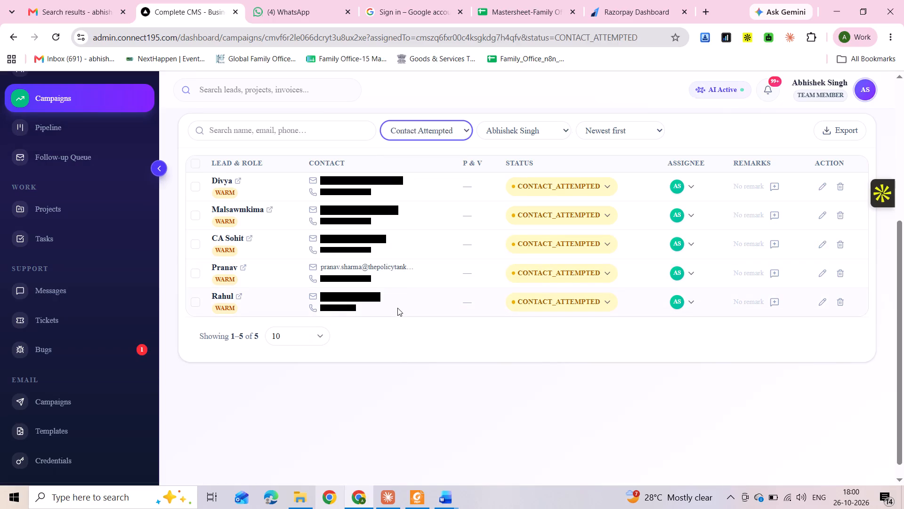
Open the first lead in the filtered list and review its contact information, custom fields, company details, deal information and status.
click(221, 179)
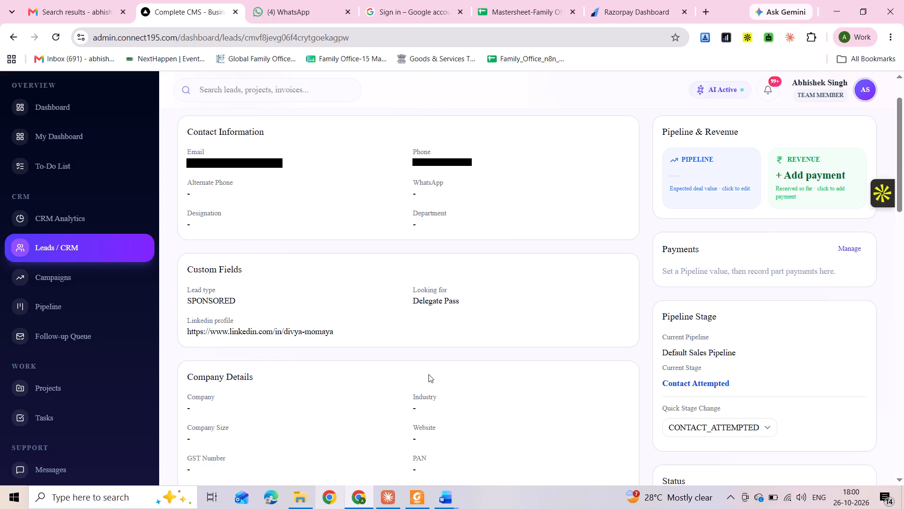
scroll(428, 374, up, 6)
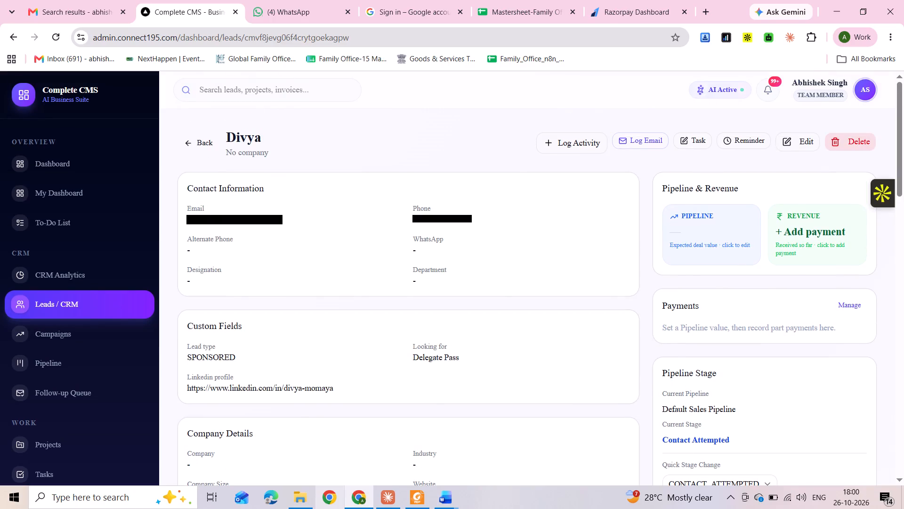
scroll(447, 322, down, 3)
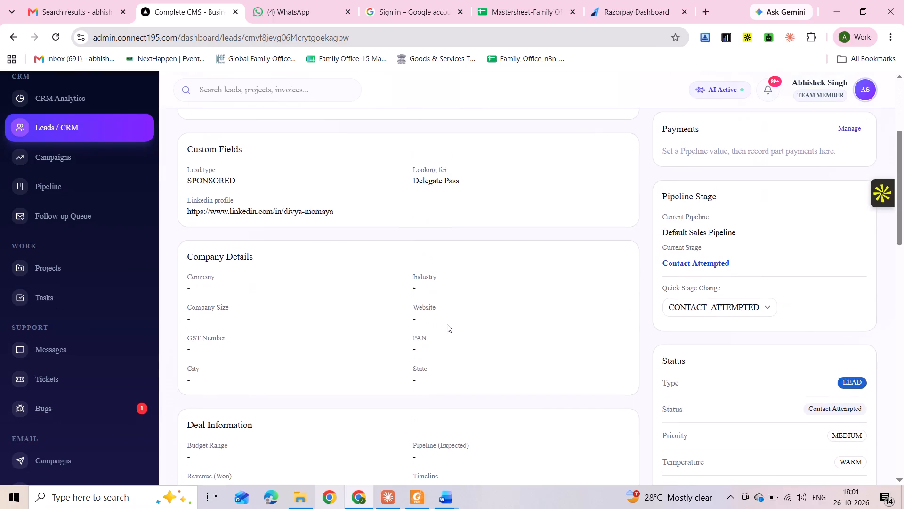
scroll(447, 324, down, 2)
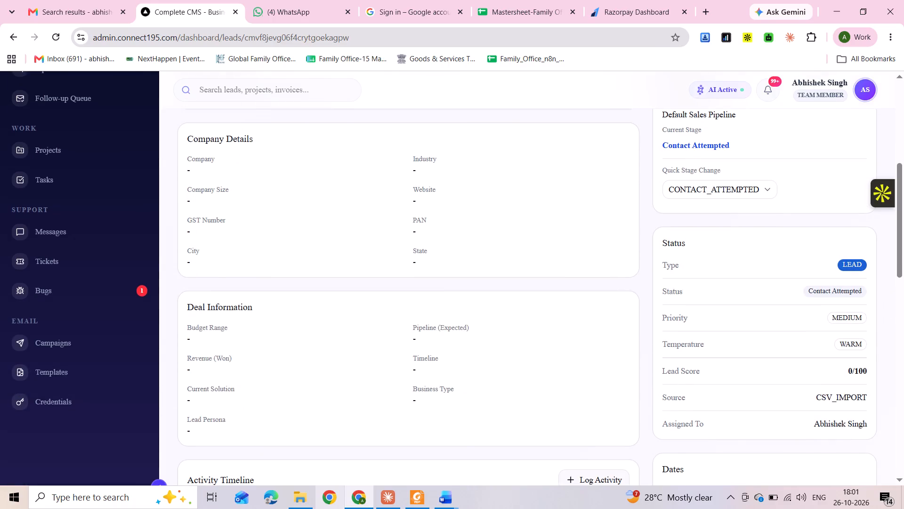
scroll(447, 324, up, 10)
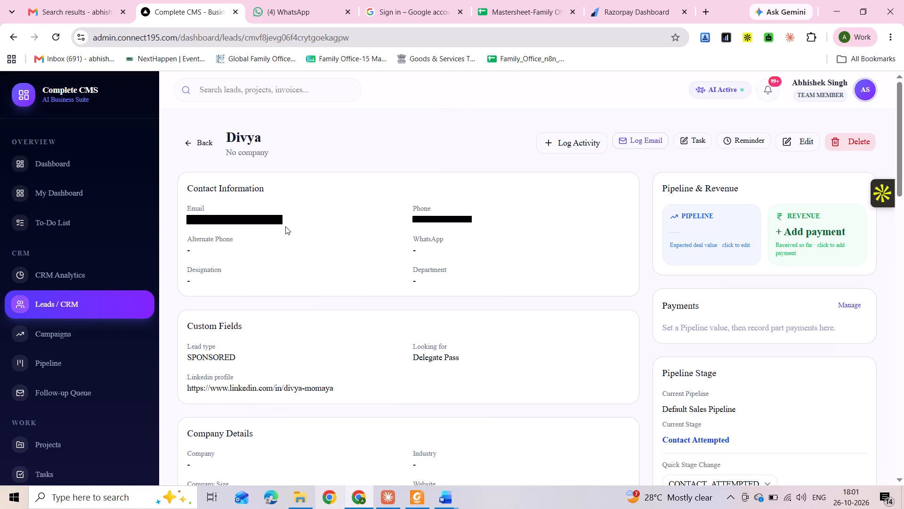
Copy the email address from the open lead's contact information.
scroll(330, 263, down, 1)
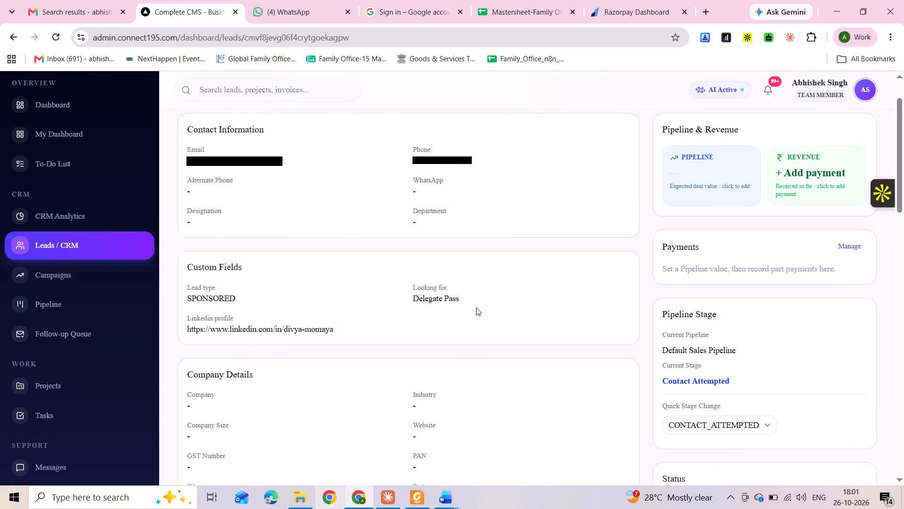
click(285, 161)
click(266, 158)
drag(256, 157, 250, 157)
click(234, 160)
drag(286, 159, 181, 162)
right_click(217, 159)
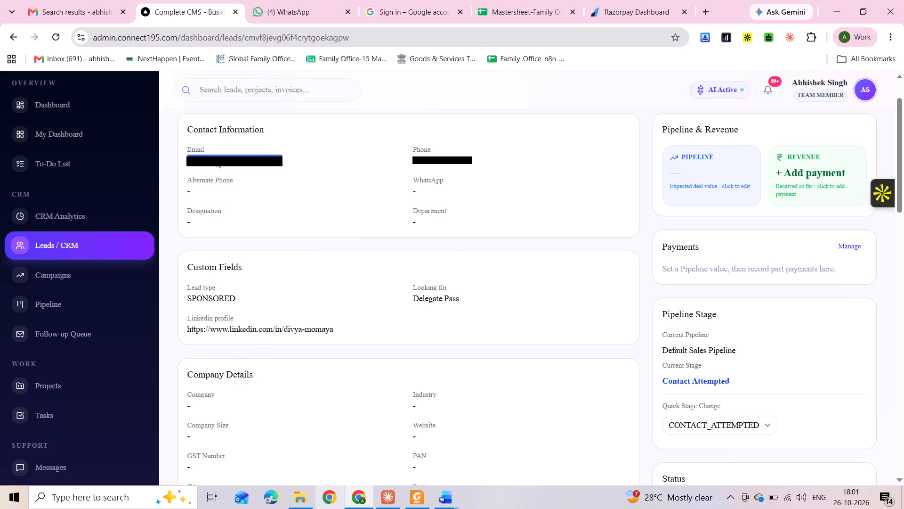
click(239, 174)
click(43, 1)
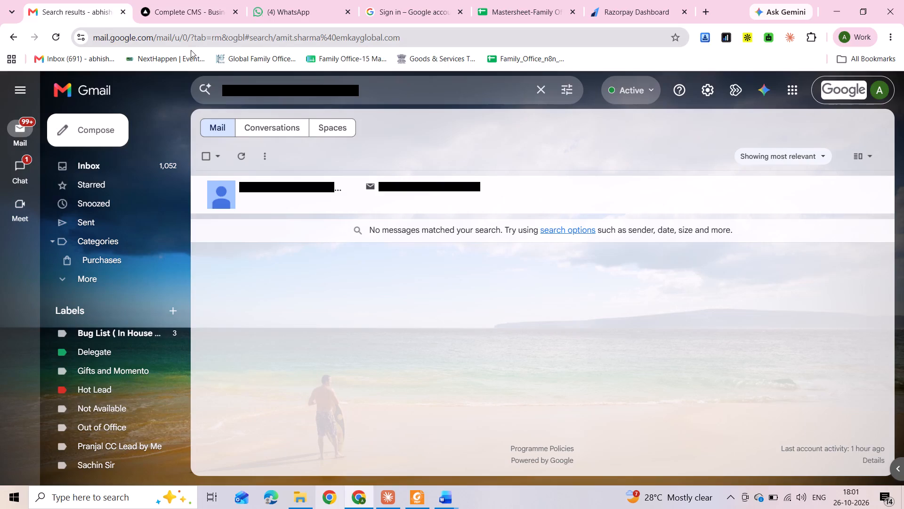
click(540, 88)
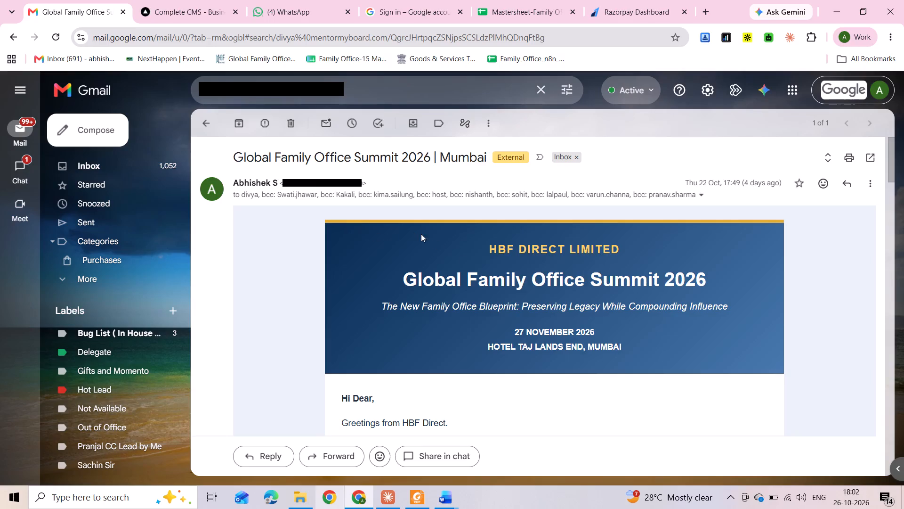
In Gmail, read through the "Global Family Office Summit 2026 | Mumbai" invitation email sent to this lead.
scroll(441, 328, down, 1)
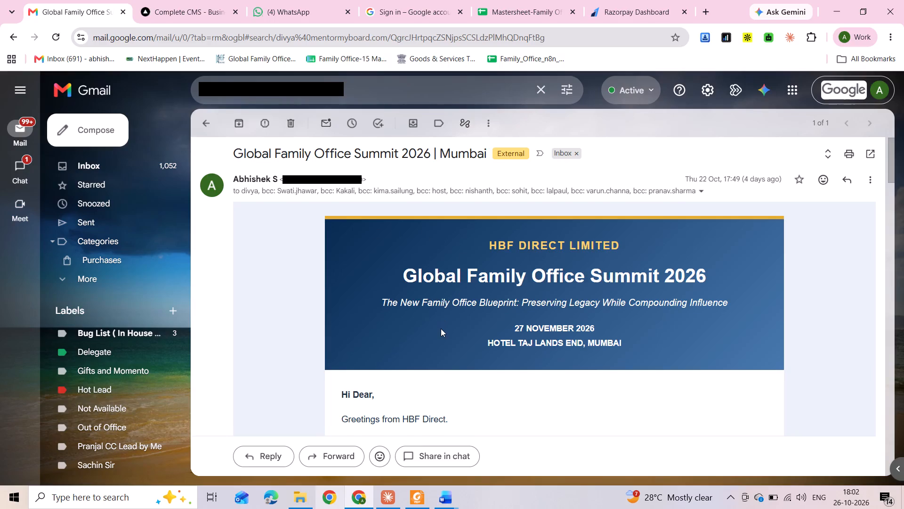
scroll(441, 328, down, 3)
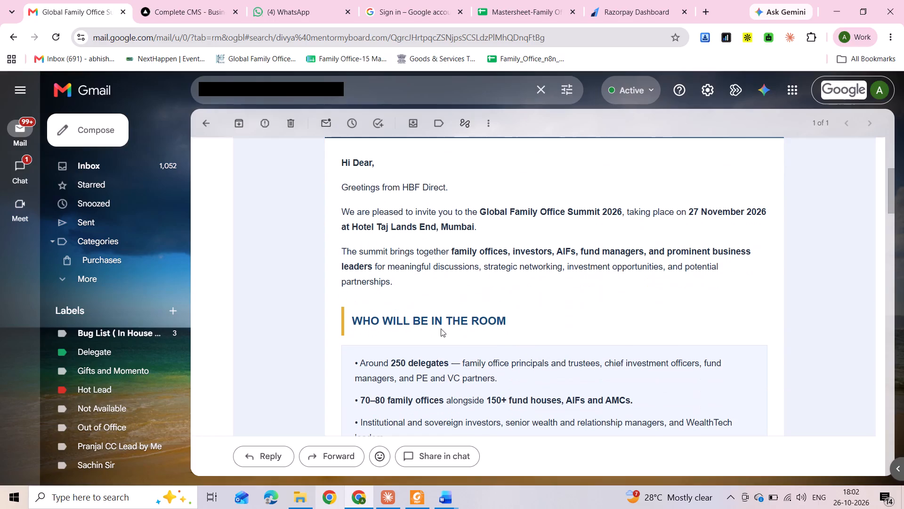
scroll(490, 326, down, 1)
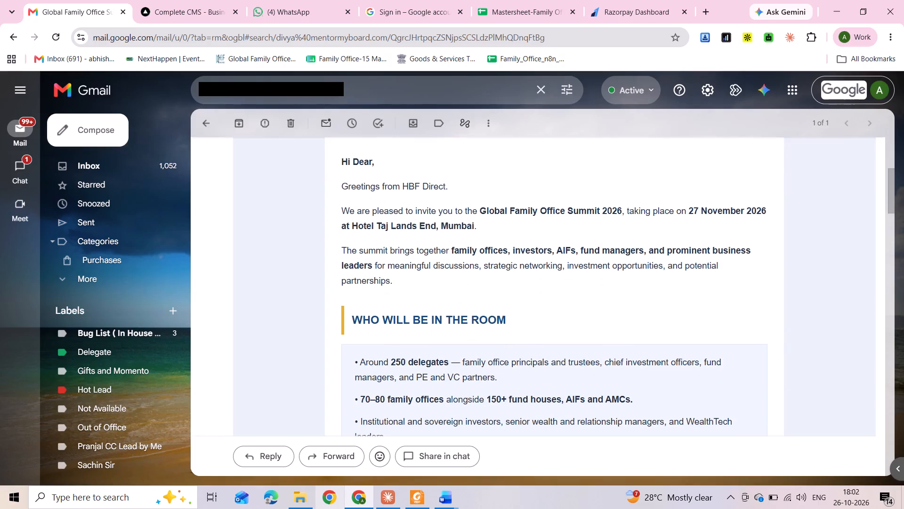
scroll(490, 330, down, 1)
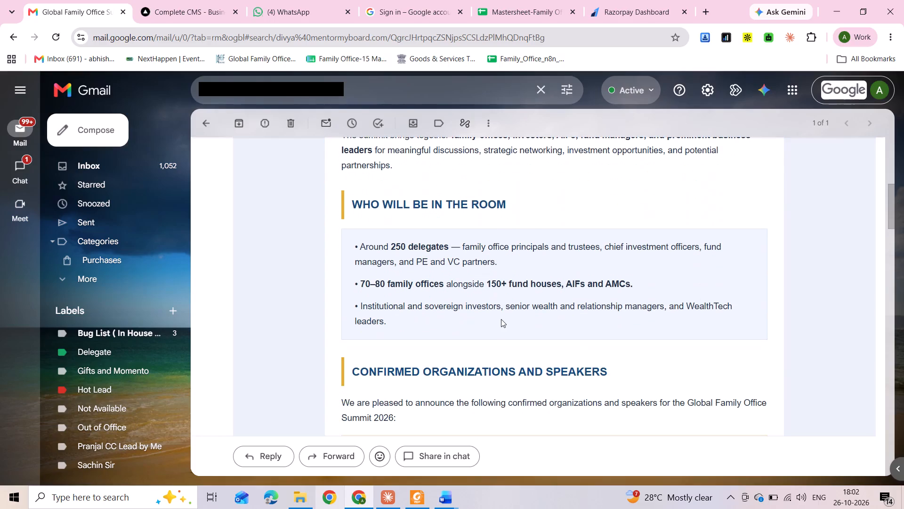
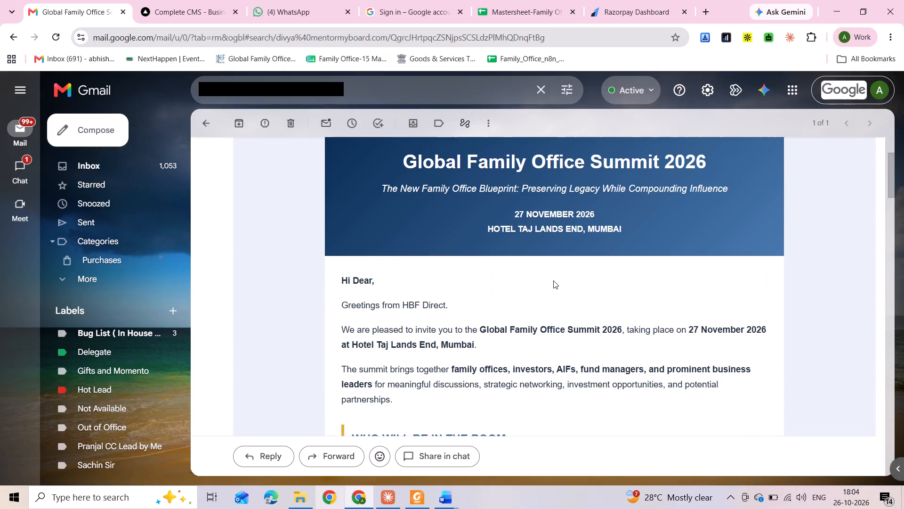
Switch to the Mastersheet-Family Office 2026 spreadsheet and look at the delegate pass pricing in the Discount System sheet.
click(500, 2)
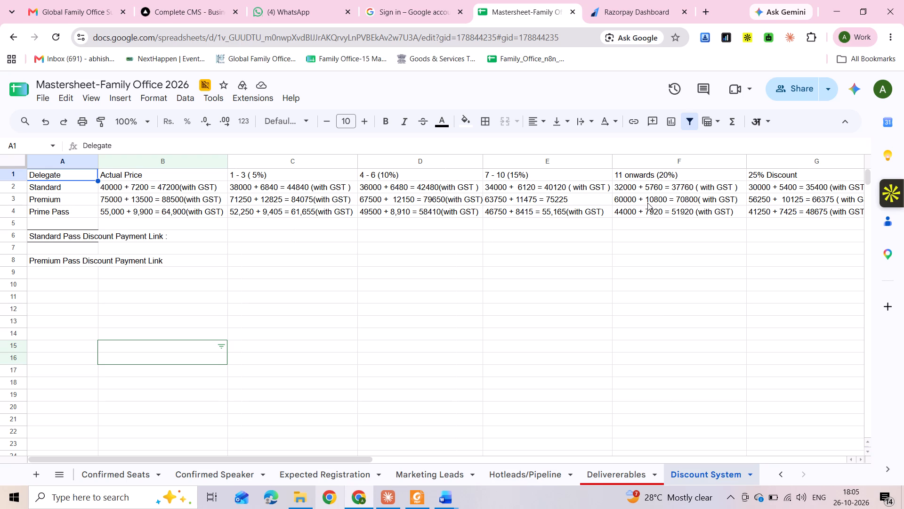
Return to the lead's record in the CMS and review its details down to the Activity Timeline and Discussion.
click(174, 5)
click(174, 8)
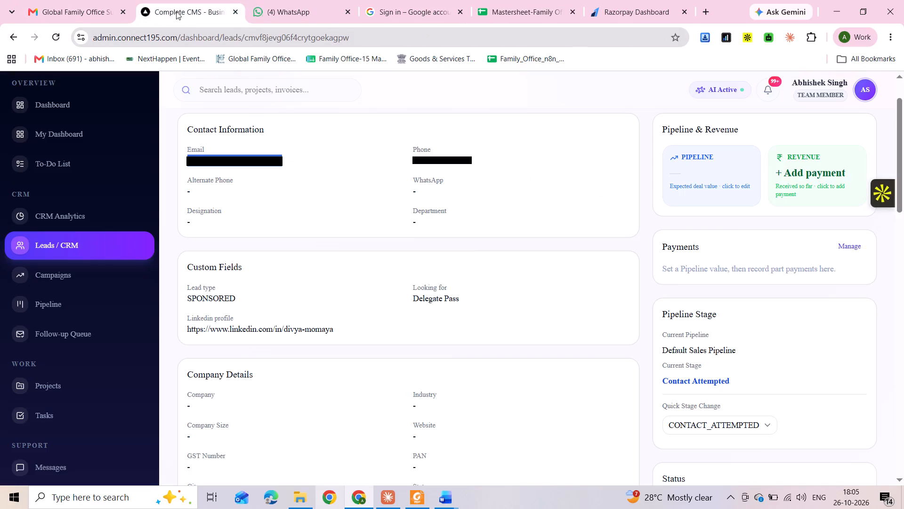
click(279, 284)
scroll(339, 292, up, 1)
scroll(339, 296, down, 9)
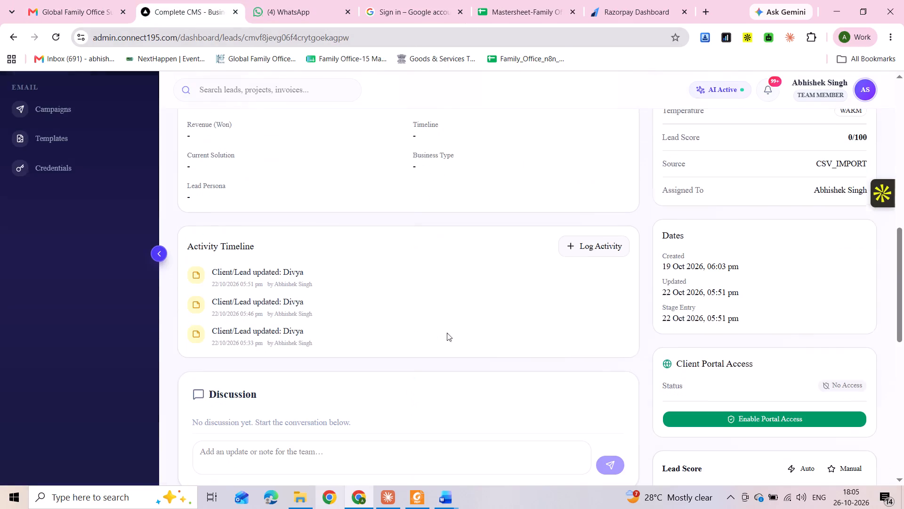
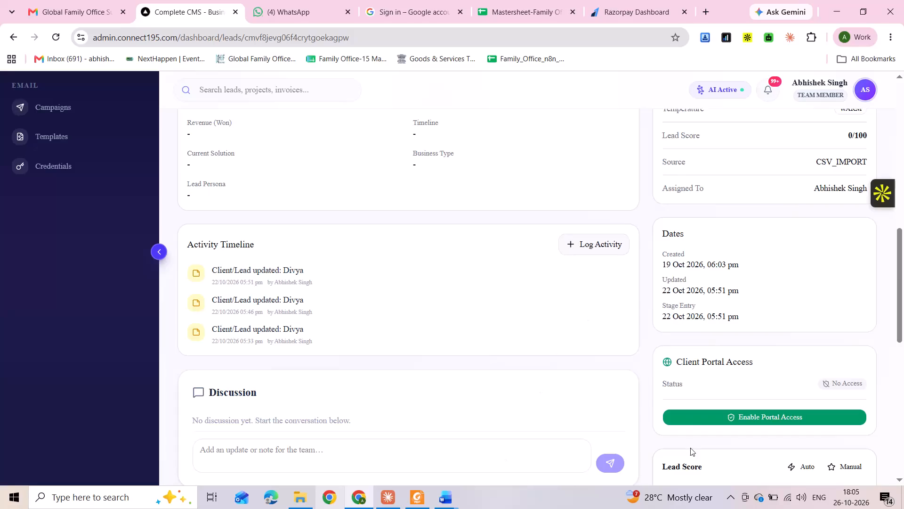
Draft a note in the lead's Discussion reading "She is intrested in the Premium Pass with accomodation.".
scroll(677, 387, up, 3)
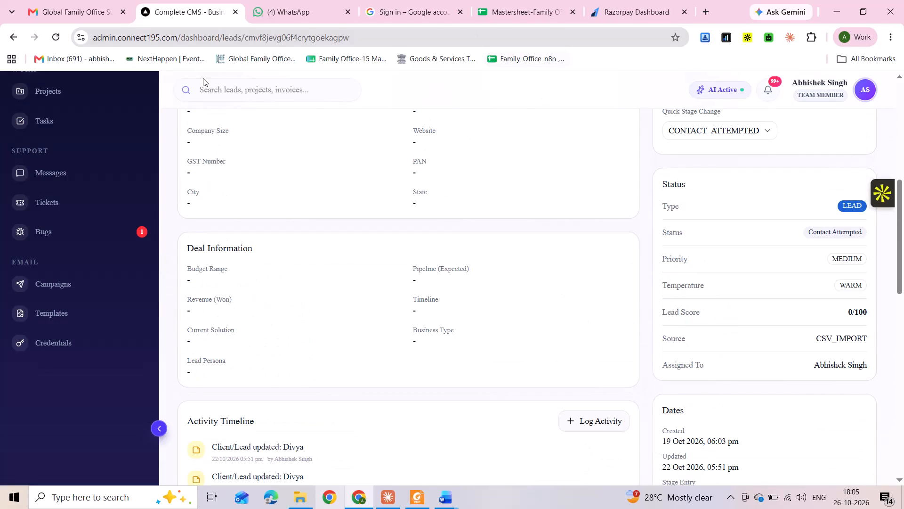
scroll(374, 267, up, 11)
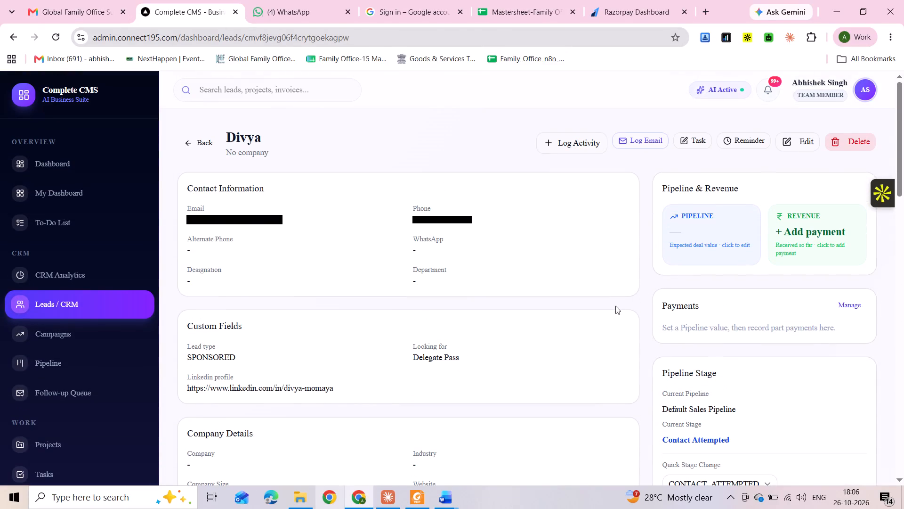
scroll(423, 507, down, 5)
scroll(580, 246, down, 8)
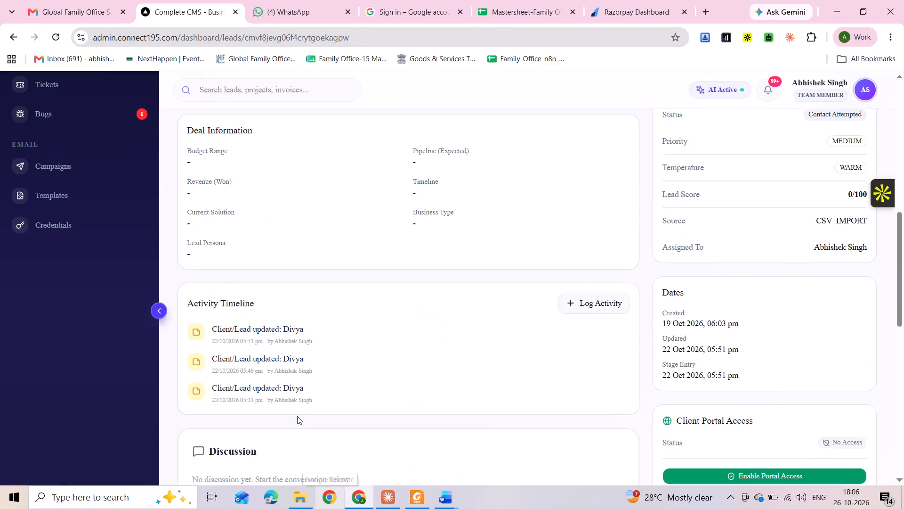
scroll(273, 417, down, 3)
click(251, 329)
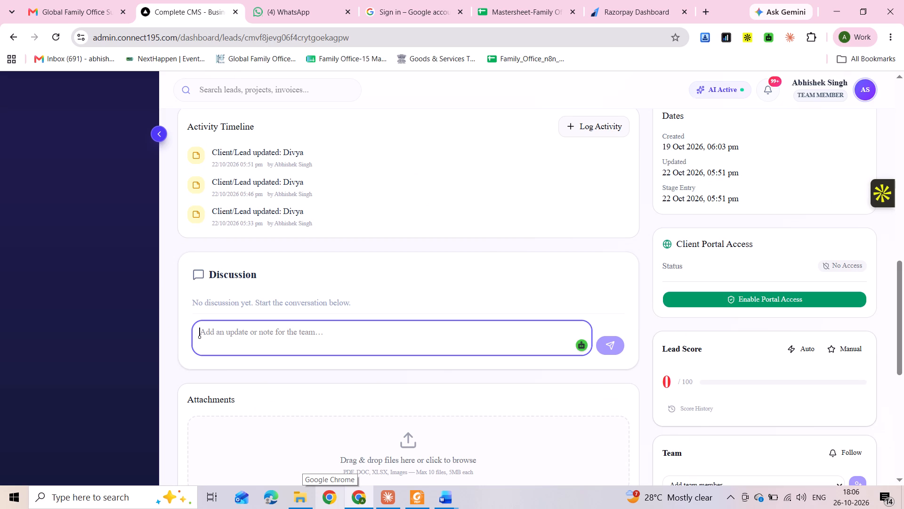
text(She is intrested in the Premium Pass)
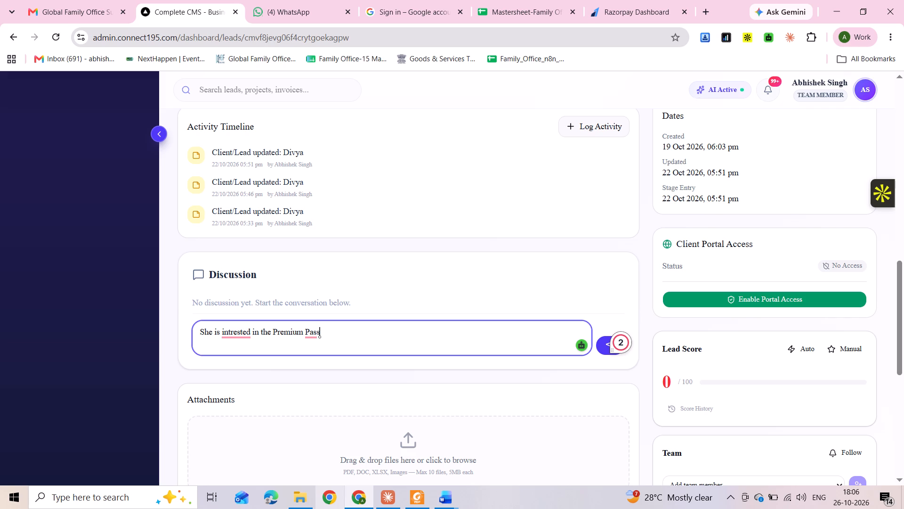
key(space)
text(with accomodation.)
Add the lines "She has to make their mind for the Participation ." and "Take a follow up tomarrow" to the Discussion note.
key(shift+Return)
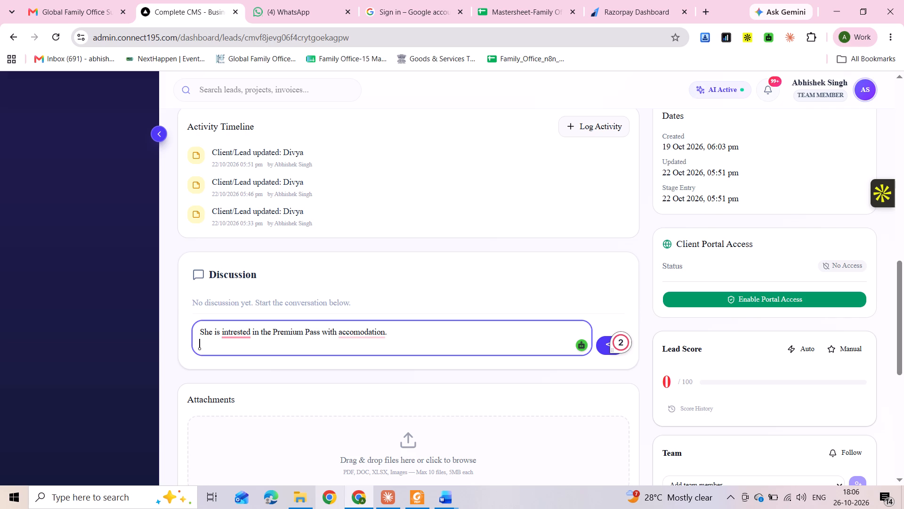
text(She)
key(space)
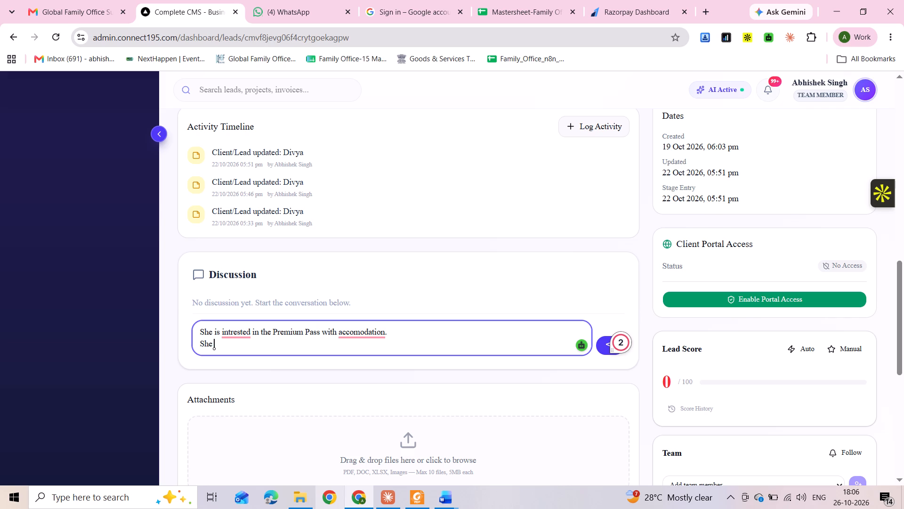
text(has to make their mind)
key(space)
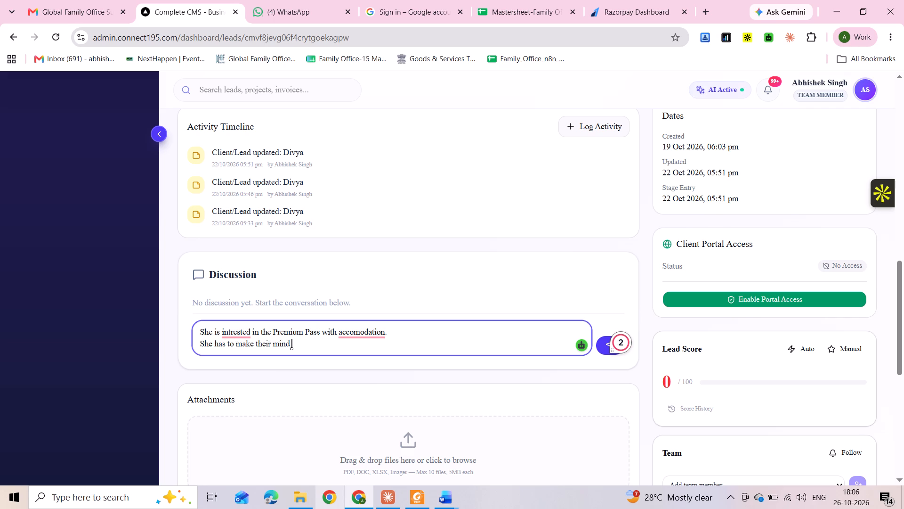
text(for the Participation .)
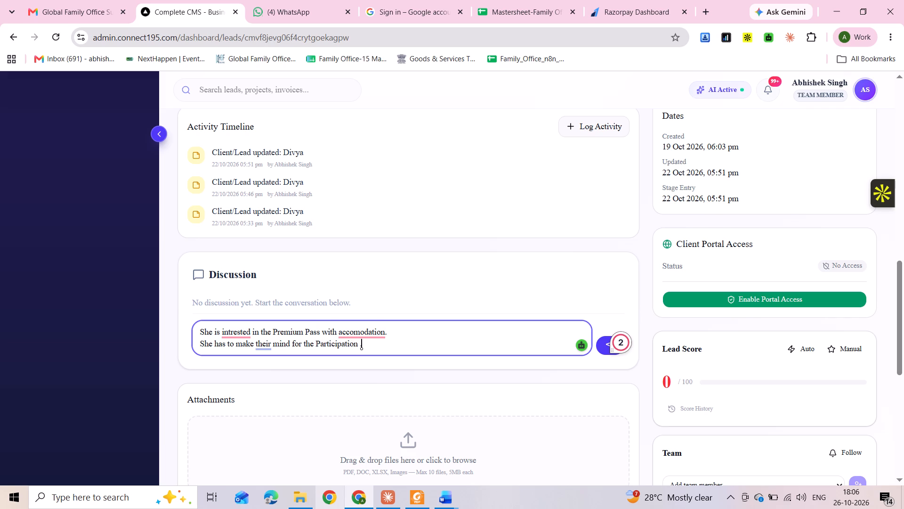
key(shift+Return)
text(Take a follow up tomarrow)
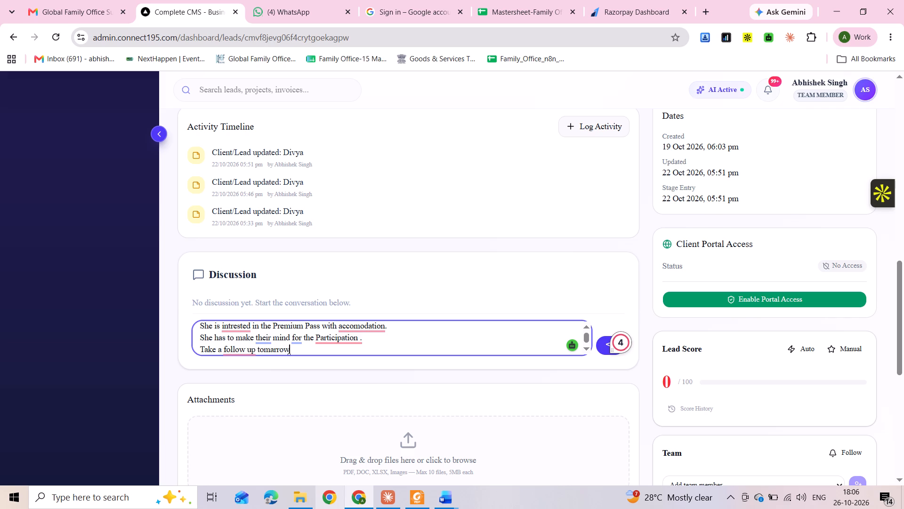
End the follow-up line in the Discussion note with a full stop and start a new line.
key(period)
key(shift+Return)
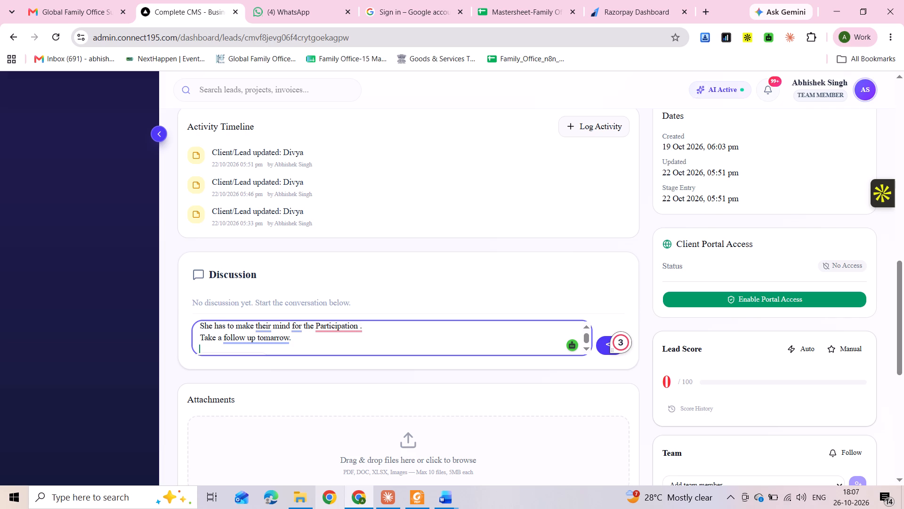
scroll(453, 348, up, 3)
scroll(534, 239, up, 5)
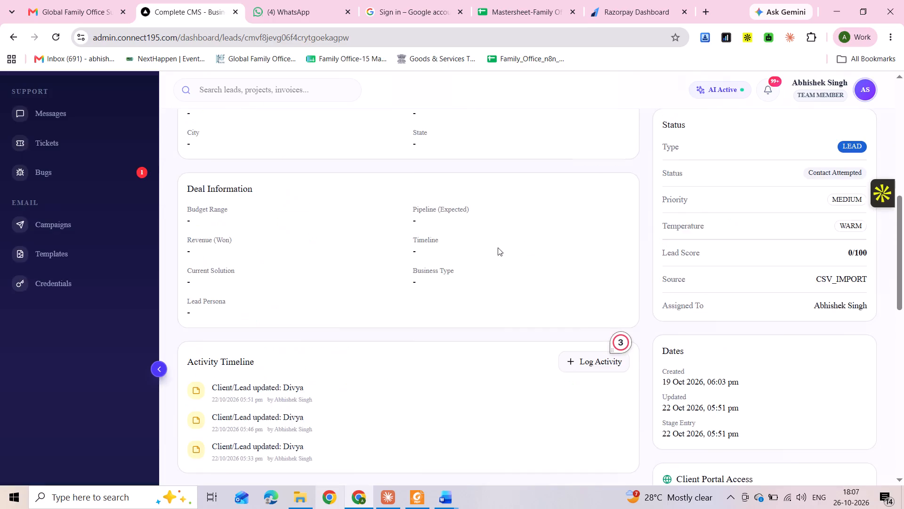
scroll(498, 247, up, 7)
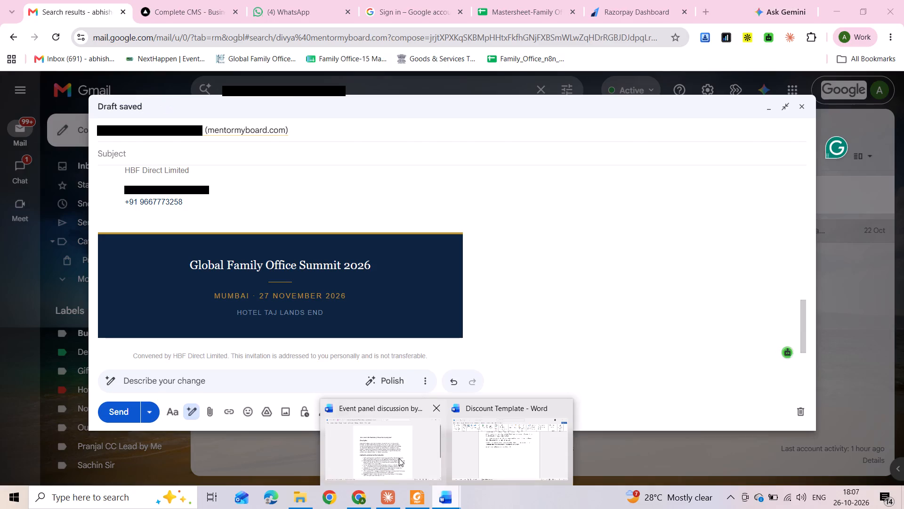
click(489, 453)
scroll(419, 330, up, 5)
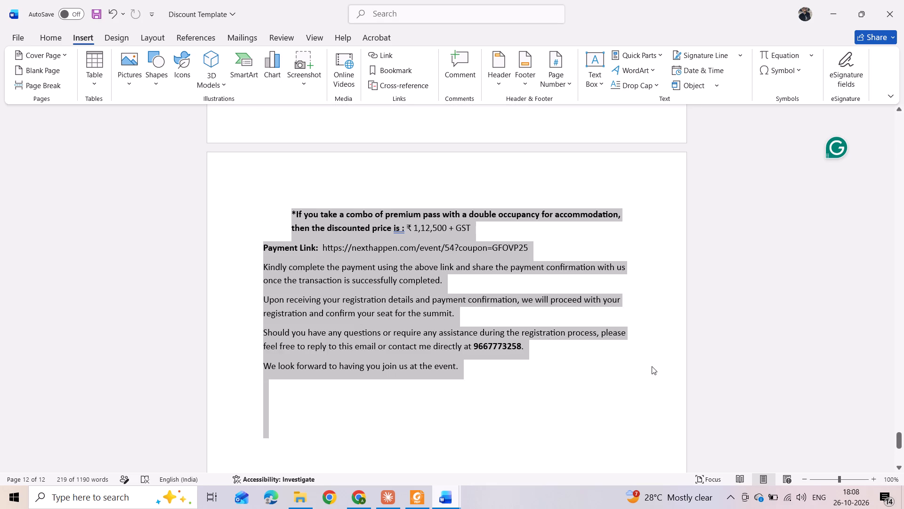
click(667, 231)
scroll(607, 258, up, 4)
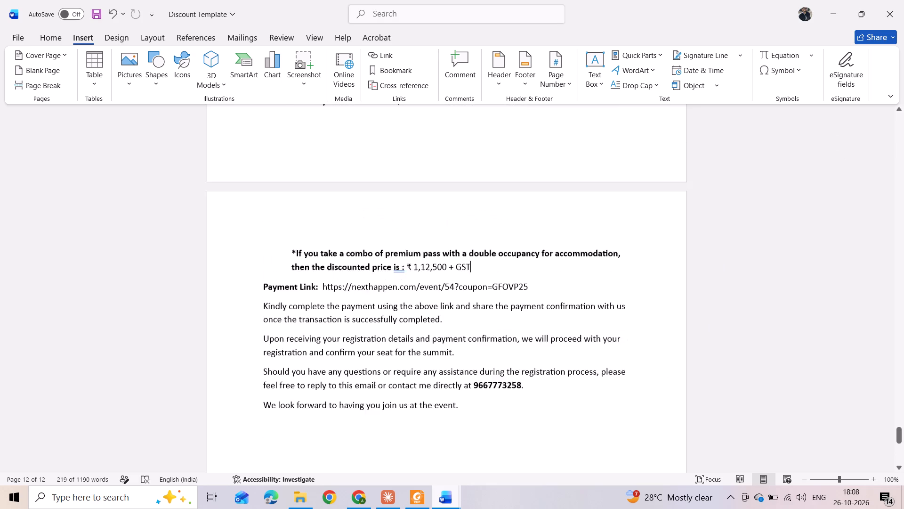
scroll(607, 258, up, 20)
scroll(607, 258, up, 16)
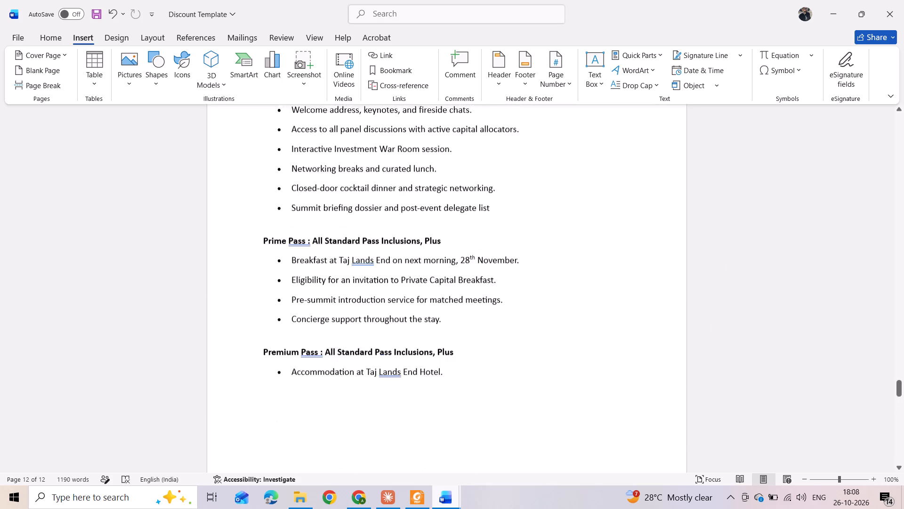
scroll(544, 238, up, 16)
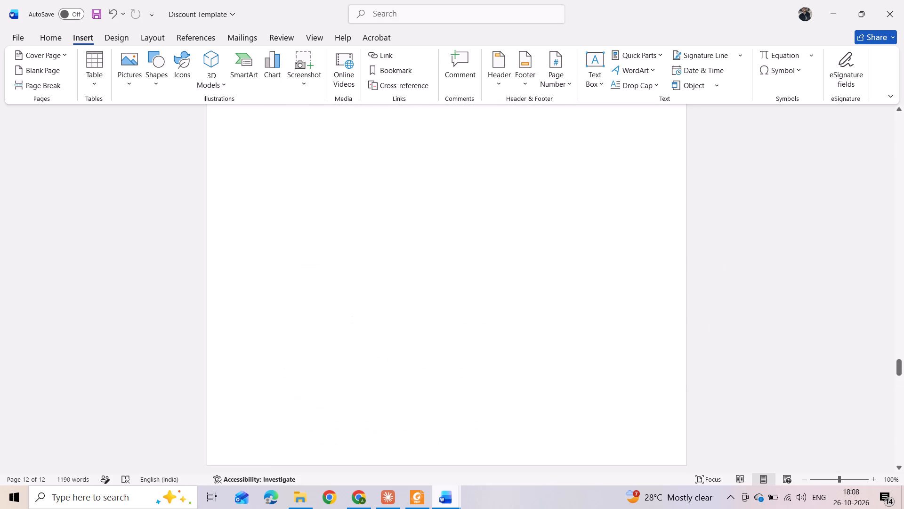
scroll(544, 238, up, 7)
scroll(544, 238, down, 16)
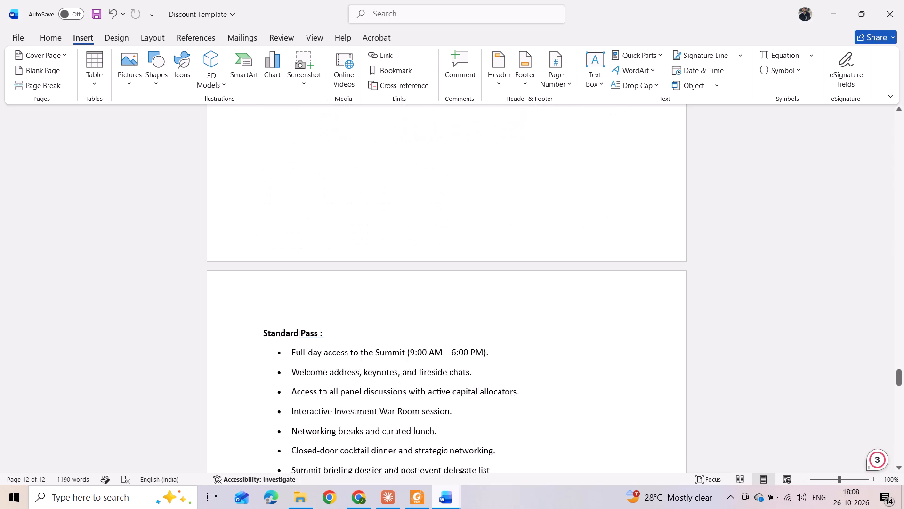
scroll(414, 303, down, 3)
drag(257, 197, 283, 275)
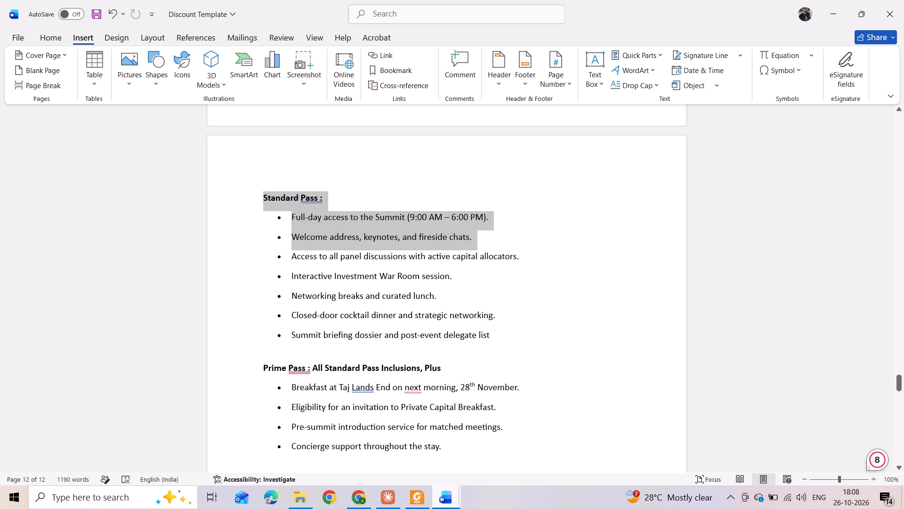
drag(283, 275, 301, 326)
scroll(301, 323, down, 7)
key(ctrl+c)
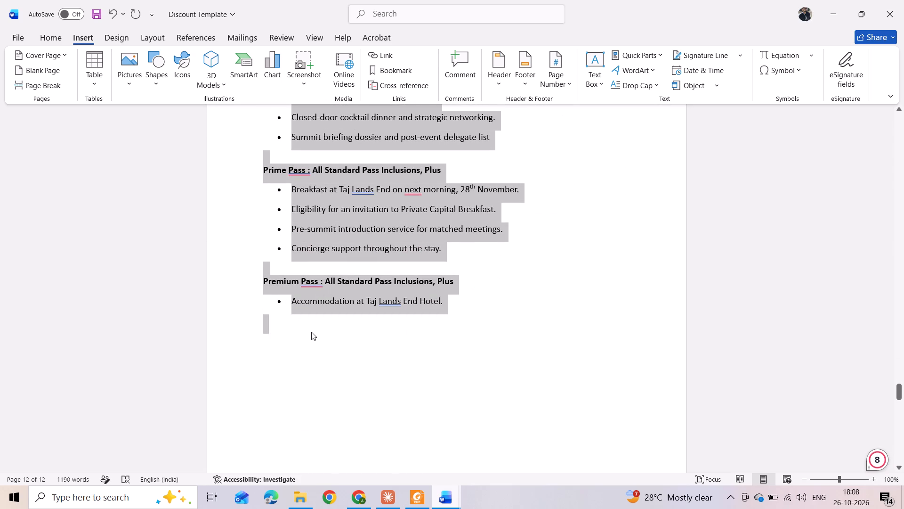
key(ctrl+c)
double_click(347, 505)
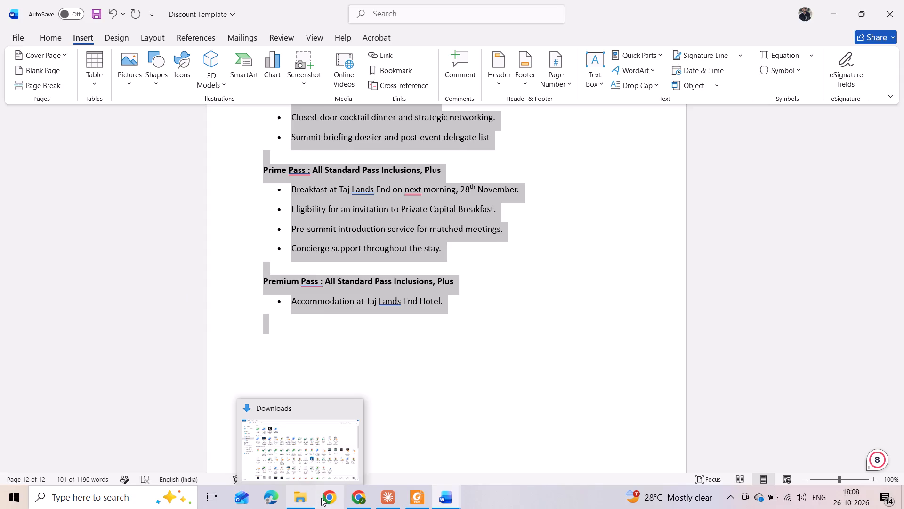
scroll(183, 202, up, 3)
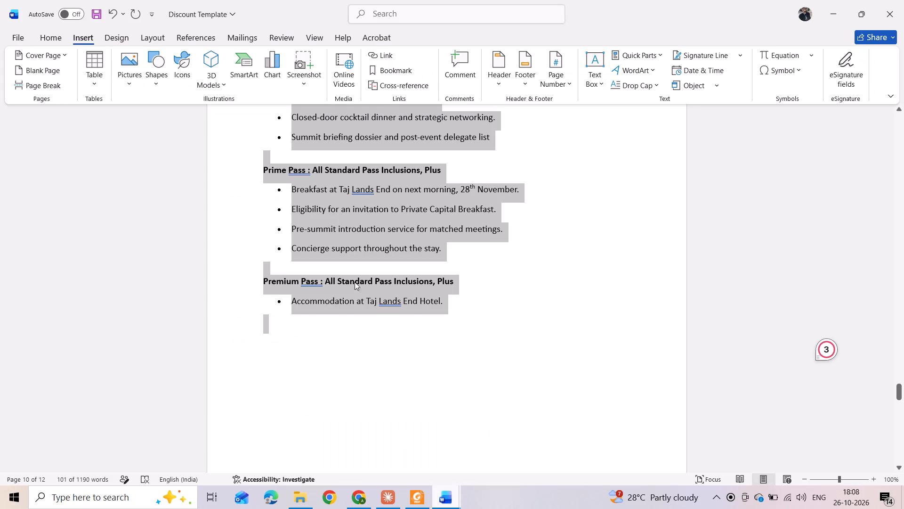
click(493, 344)
scroll(515, 339, up, 12)
scroll(516, 339, down, 1)
scroll(516, 339, up, 10)
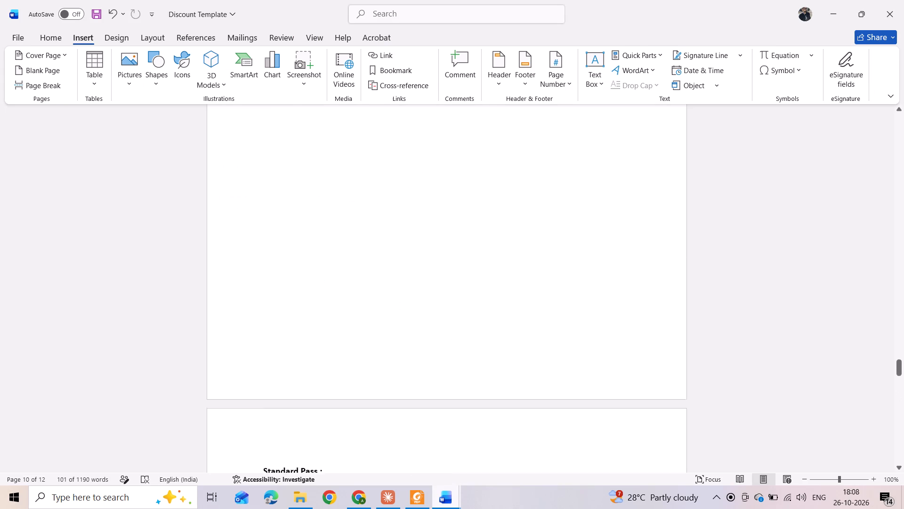
scroll(516, 339, up, 17)
scroll(516, 339, down, 6)
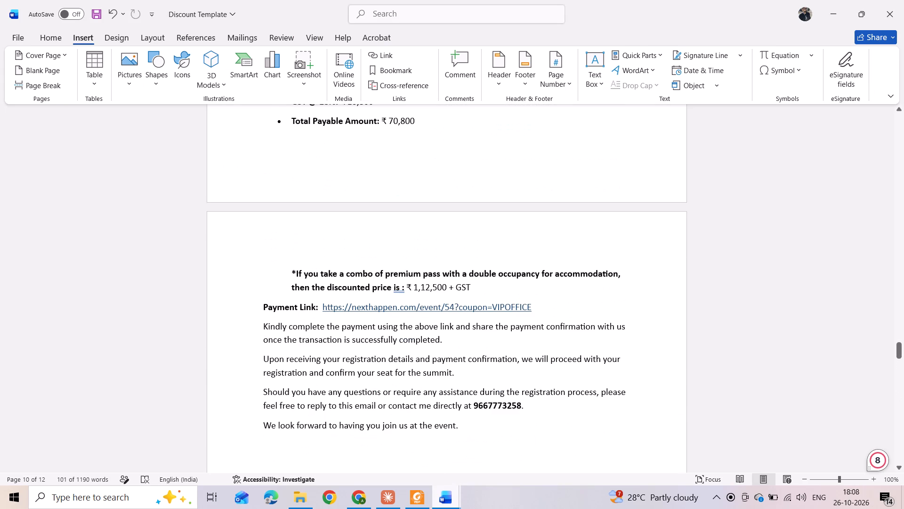
scroll(516, 339, up, 9)
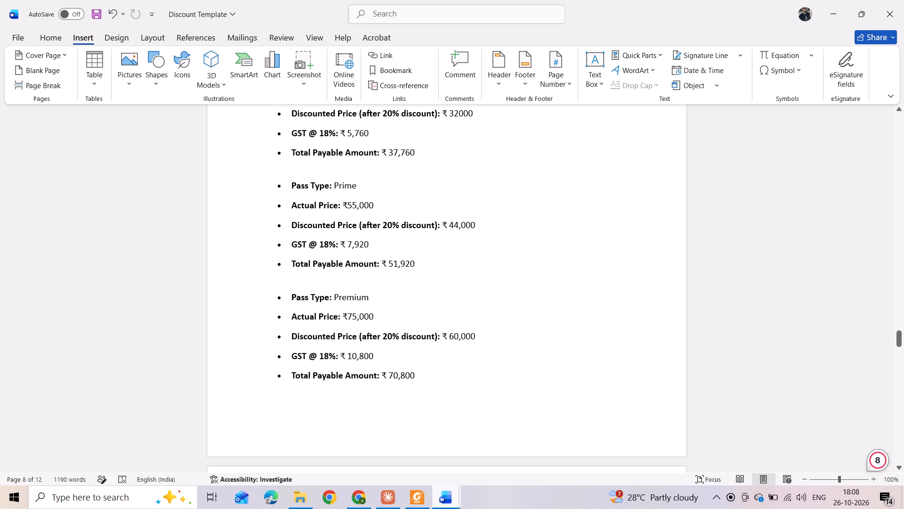
scroll(508, 331, up, 4)
scroll(435, 316, up, 5)
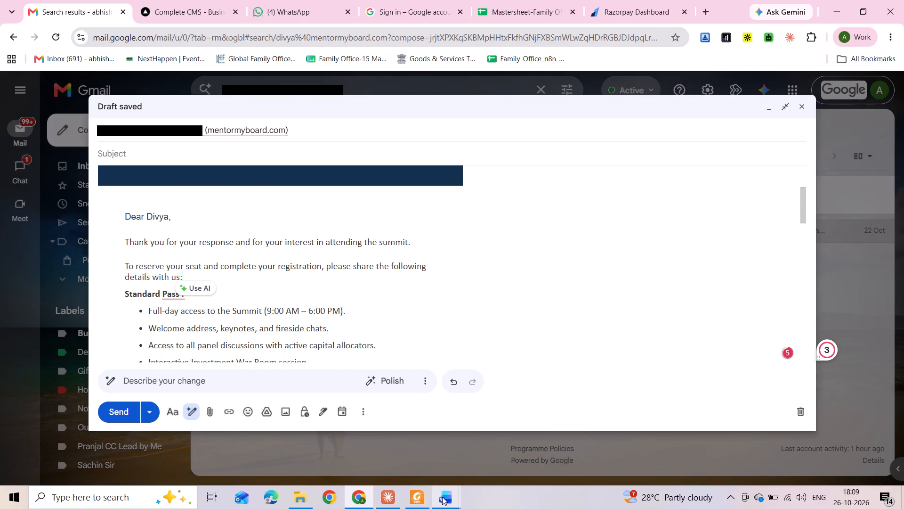
click(473, 443)
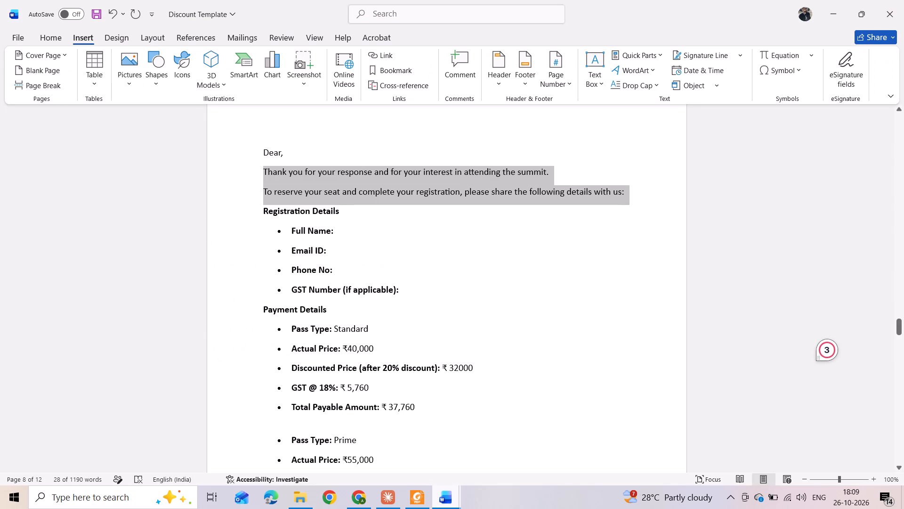
drag(261, 211, 302, 237)
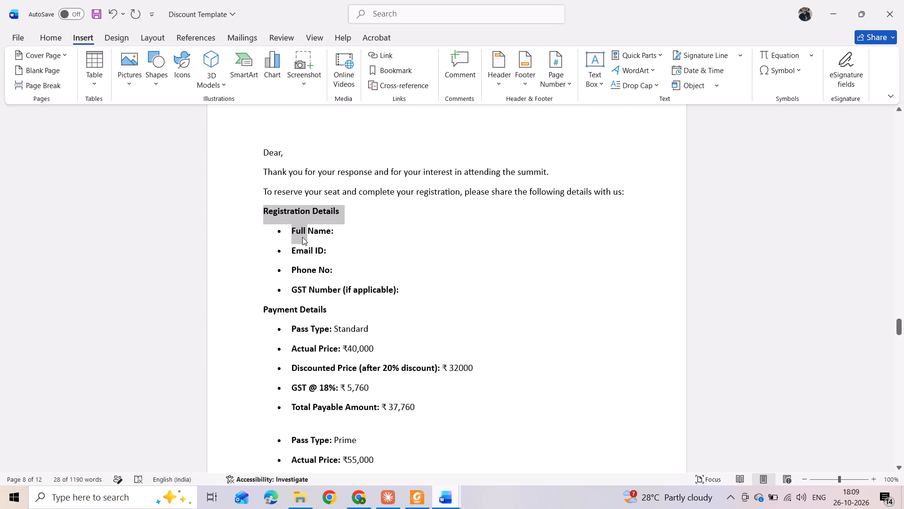
drag(302, 237, 303, 238)
scroll(303, 238, down, 20)
scroll(303, 238, down, 6)
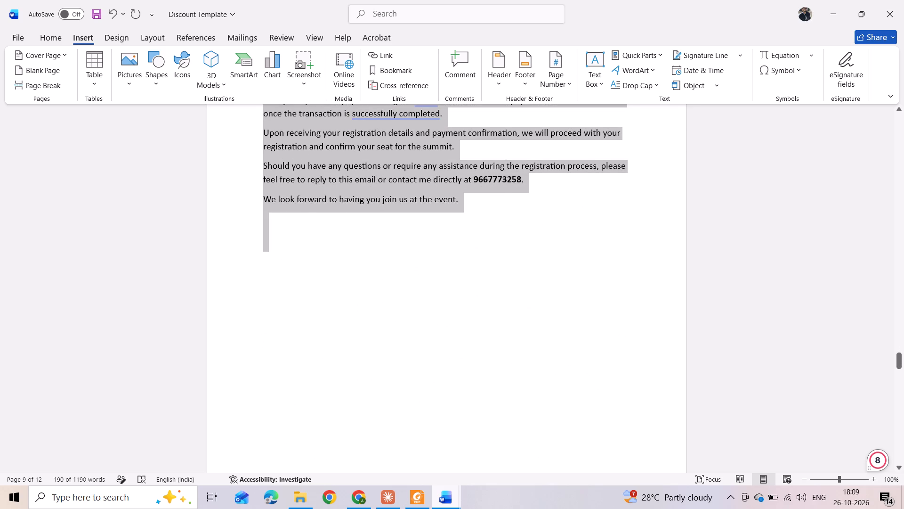
key(ctrl+c)
key(ctrl+c)
In the Gmail draft, paste the copied registration, payment and closing text on a new line below the Premium Pass inclusions, and review it.
click(355, 495)
scroll(202, 269, down, 3)
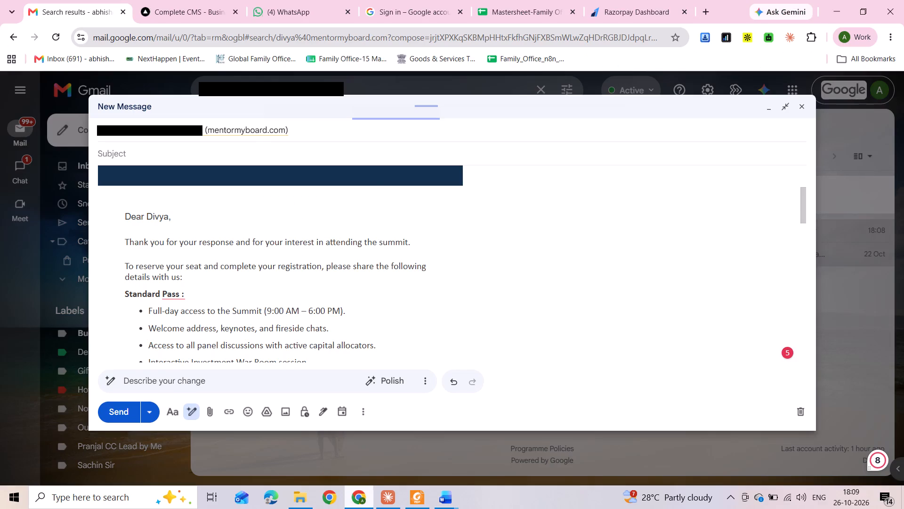
scroll(197, 289, down, 4)
scroll(217, 263, up, 2)
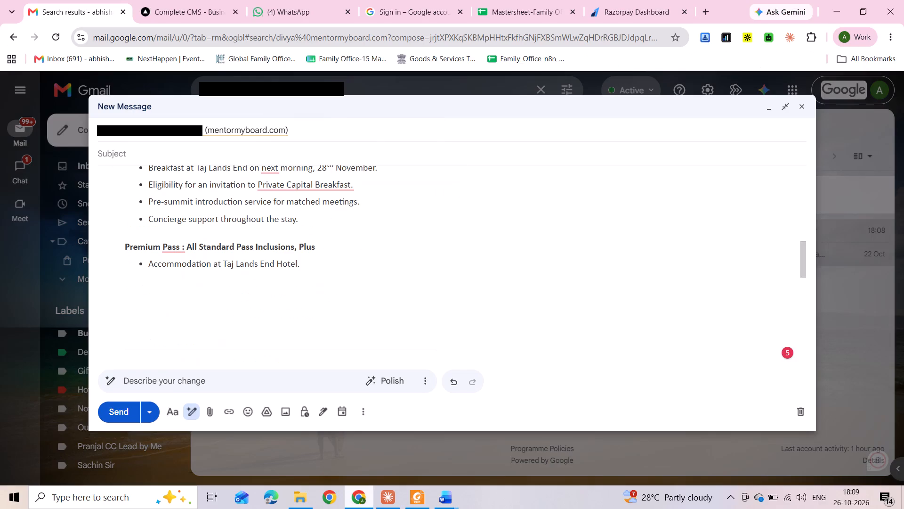
click(316, 270)
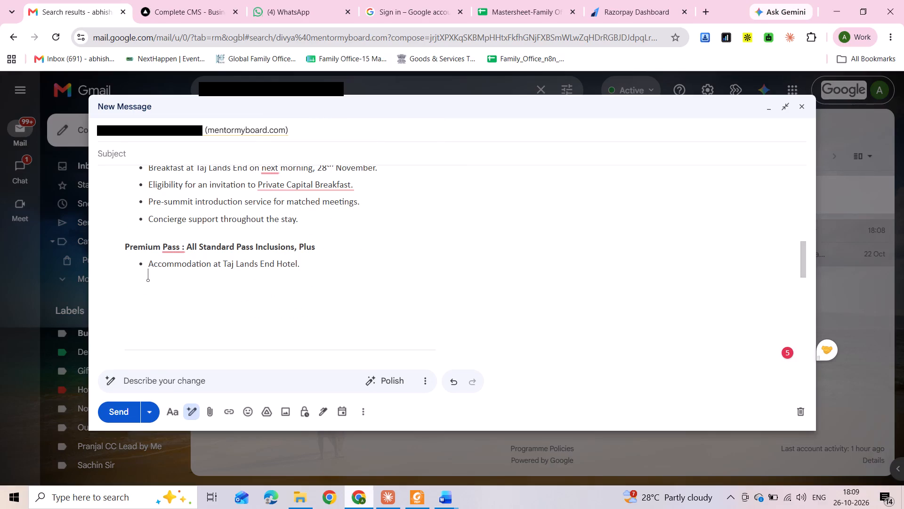
key(shift+Return)
key(ctrl+v)
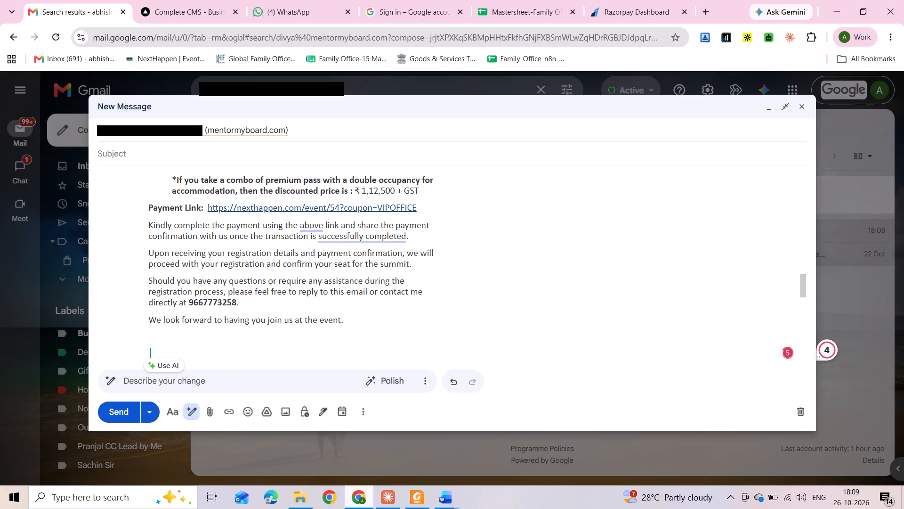
scroll(246, 252, up, 1)
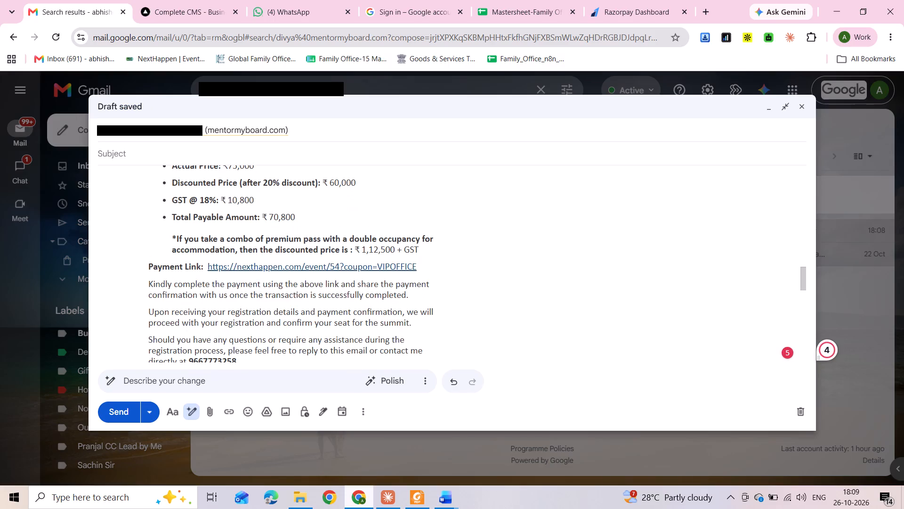
scroll(242, 248, up, 1)
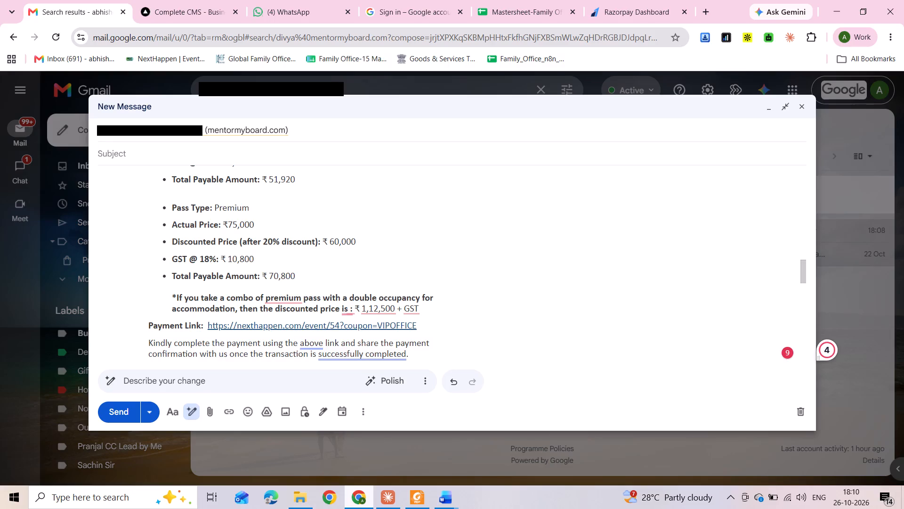
Open the email draft's empty subject for entry.
click(122, 156)
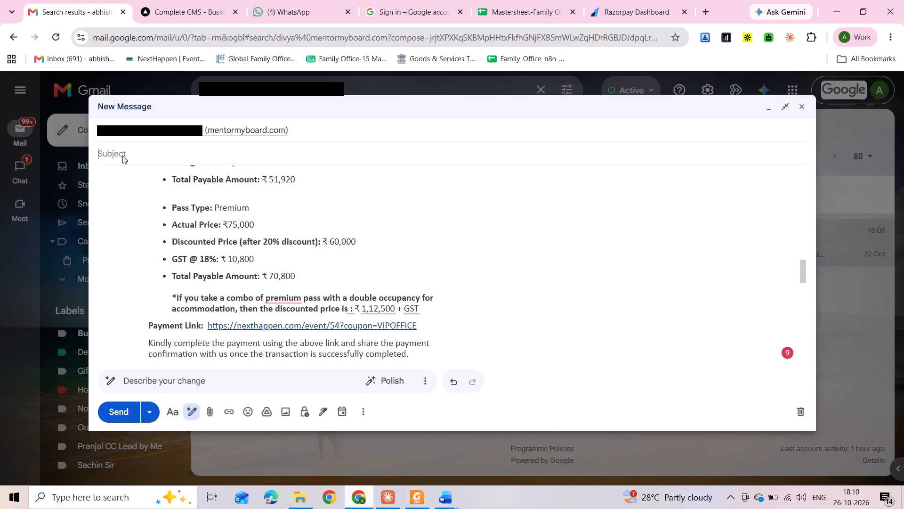
In Gmail, give the new pass-pricing message to the lead the subject "Global Family Office Summit 2026 | Mumbai".
text(Global Family Office Summit)
key(space)
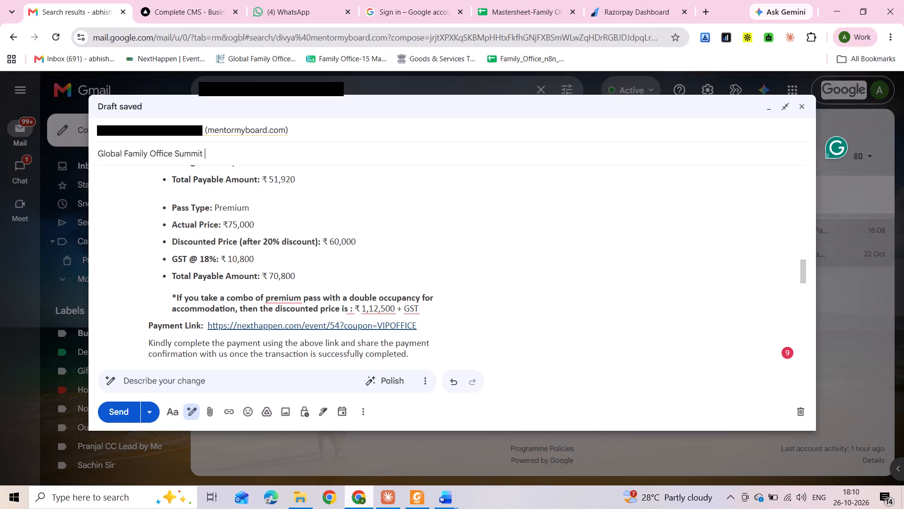
text(2026 | mumbai)
key(space)
key(BackSpace)
key(BackSpace)
key(BackSpace)
key(BackSpace)
key(BackSpace)
key(BackSpace)
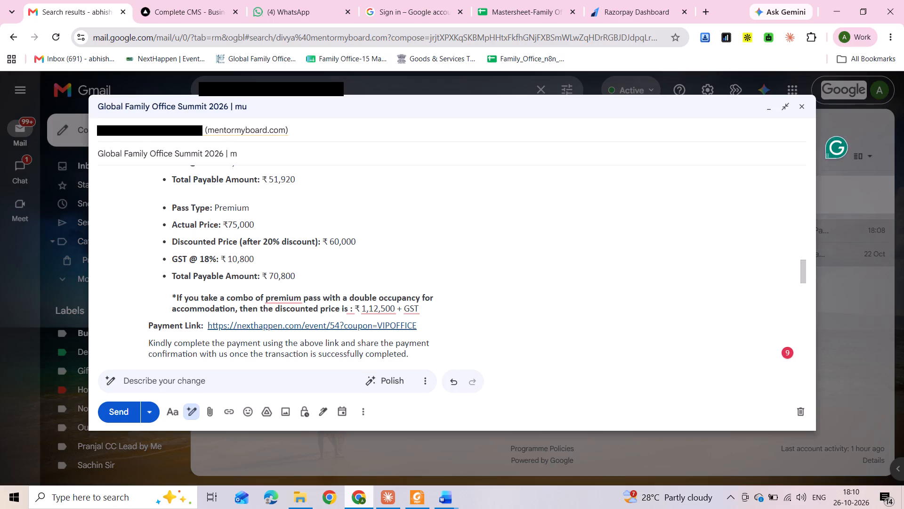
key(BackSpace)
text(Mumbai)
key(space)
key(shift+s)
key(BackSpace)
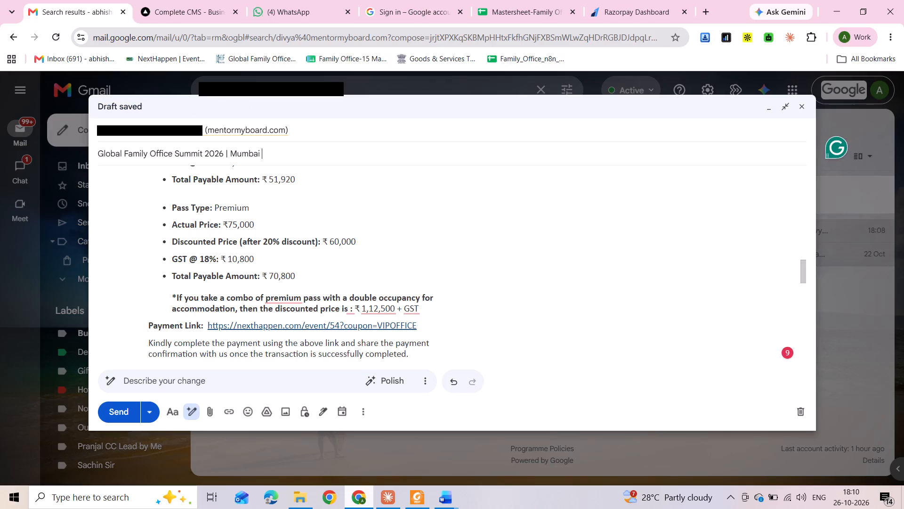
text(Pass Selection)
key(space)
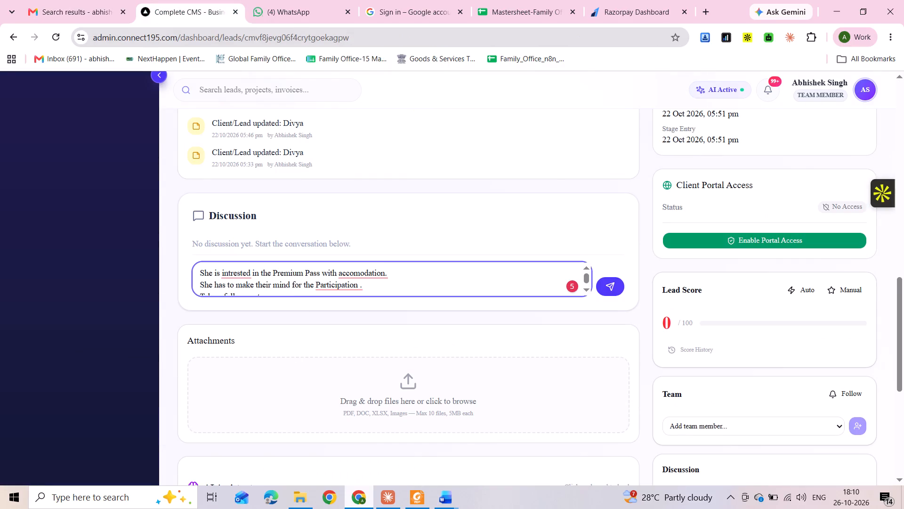
double_click(379, 288)
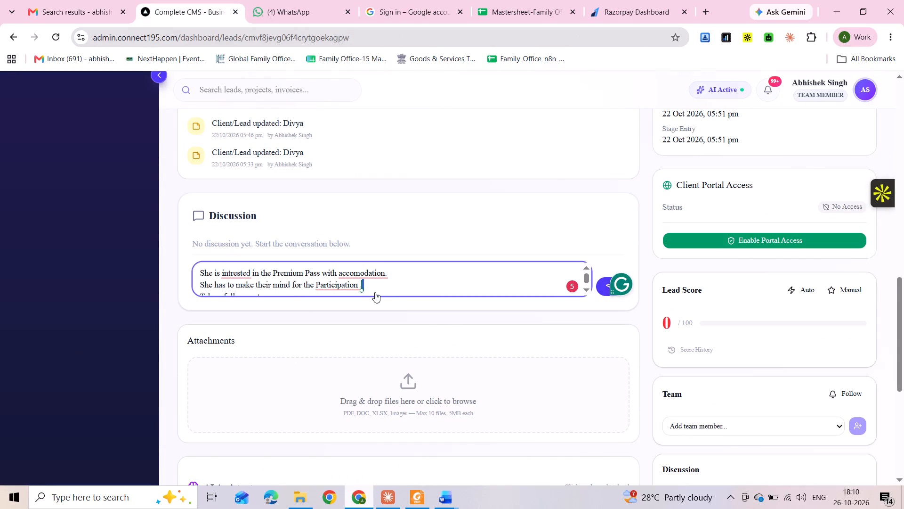
scroll(373, 294, down, 4)
scroll(378, 229, up, 3)
click(412, 223)
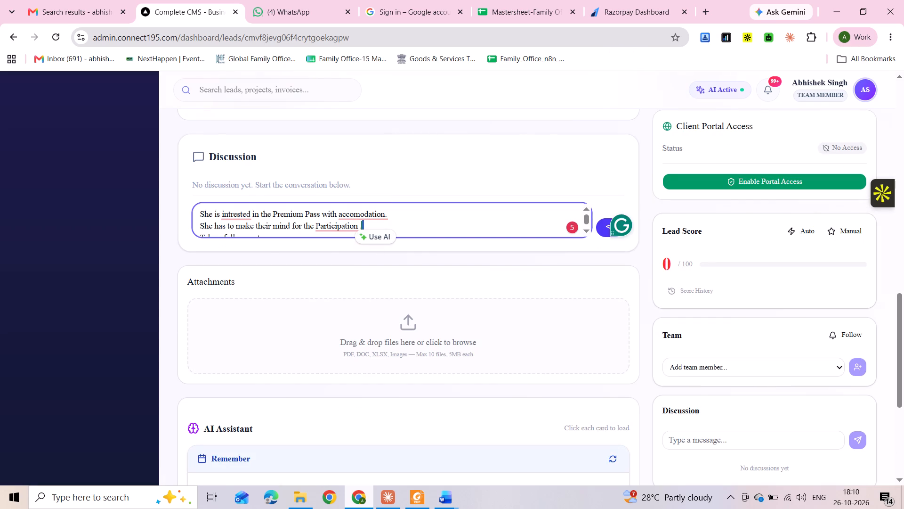
key(shift+Return)
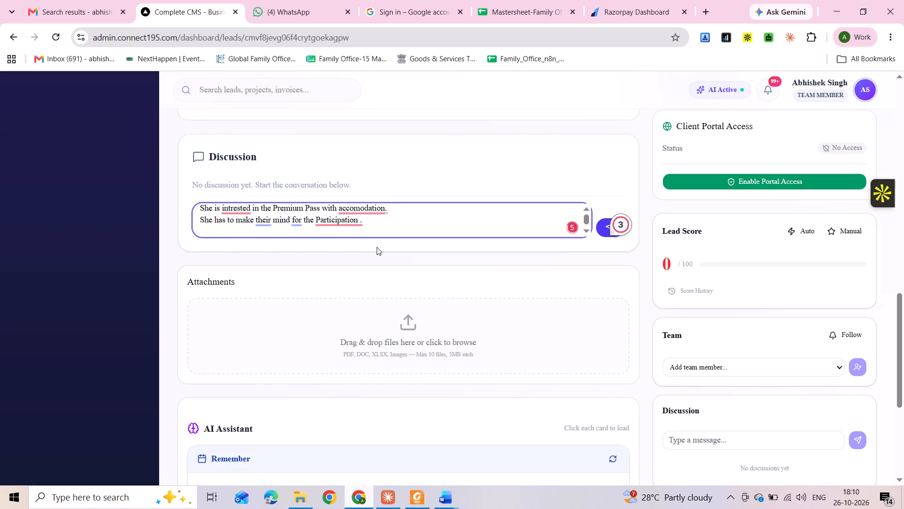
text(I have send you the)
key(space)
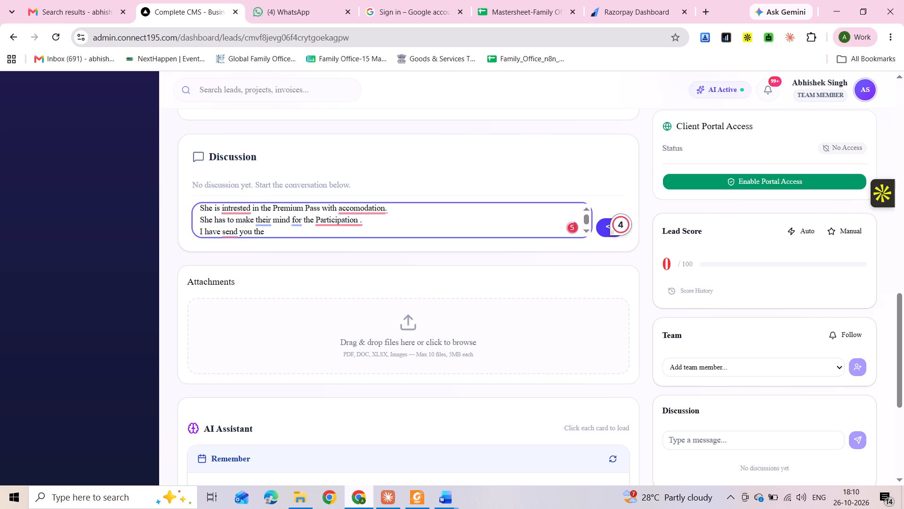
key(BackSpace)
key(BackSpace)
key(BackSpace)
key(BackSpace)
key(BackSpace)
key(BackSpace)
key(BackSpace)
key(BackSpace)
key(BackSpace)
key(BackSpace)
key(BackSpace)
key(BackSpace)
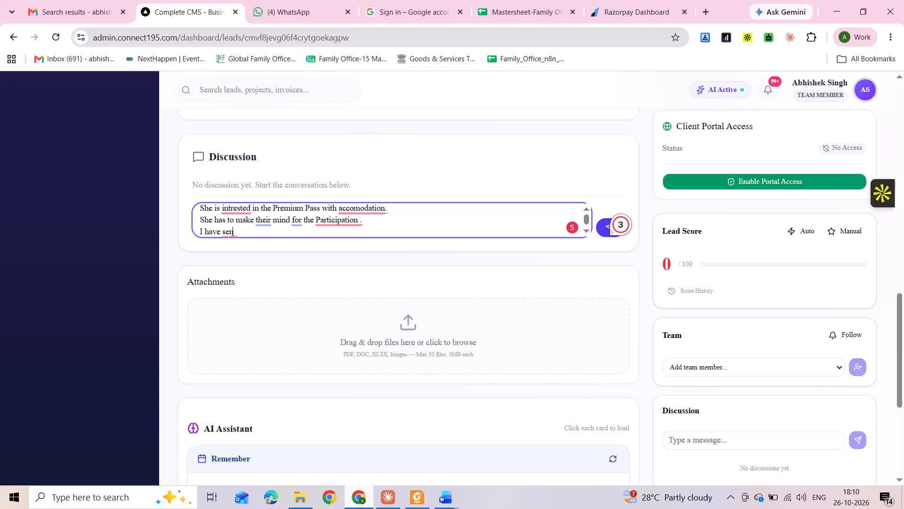
In the CMS Discussion note, write "I have offered a 20% off on all the passes." and, below it, "Send the payment link also.".
key(BackSpace)
text(offered a 20)
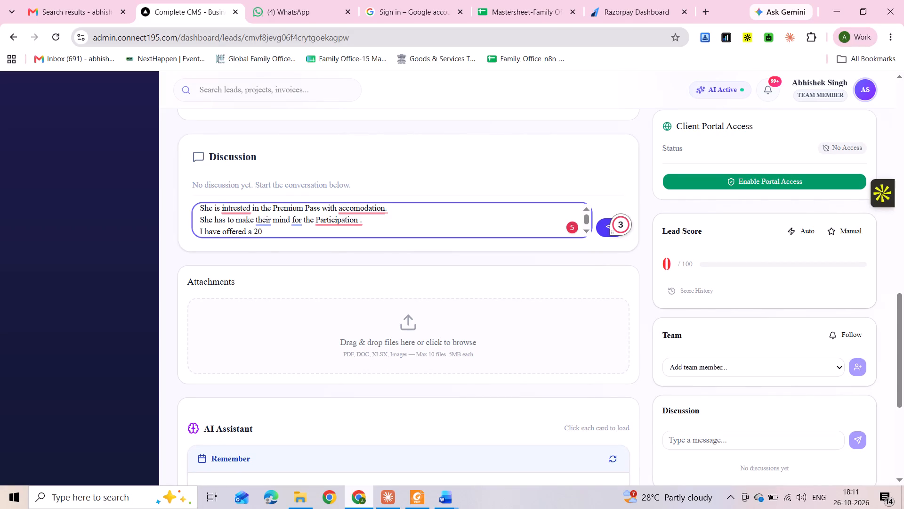
text(%)
key(space)
text(off on all the passes)
key(period)
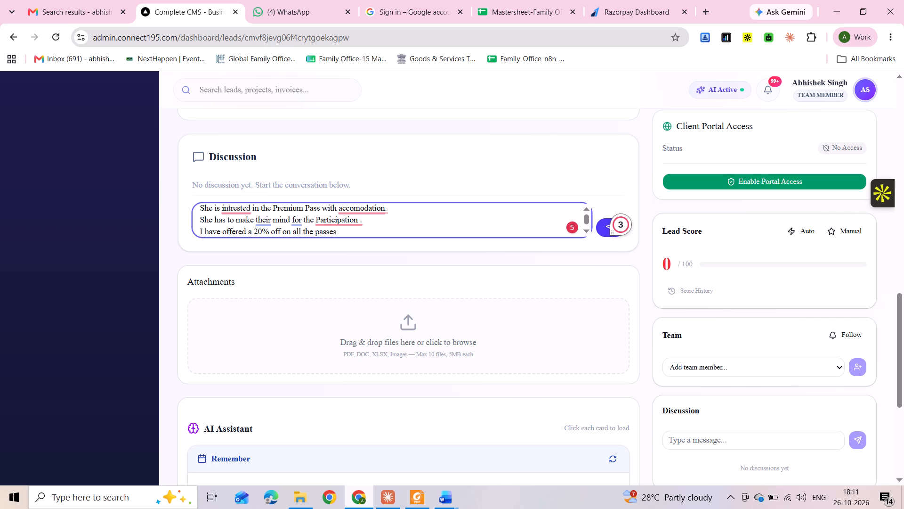
key(shift+Return)
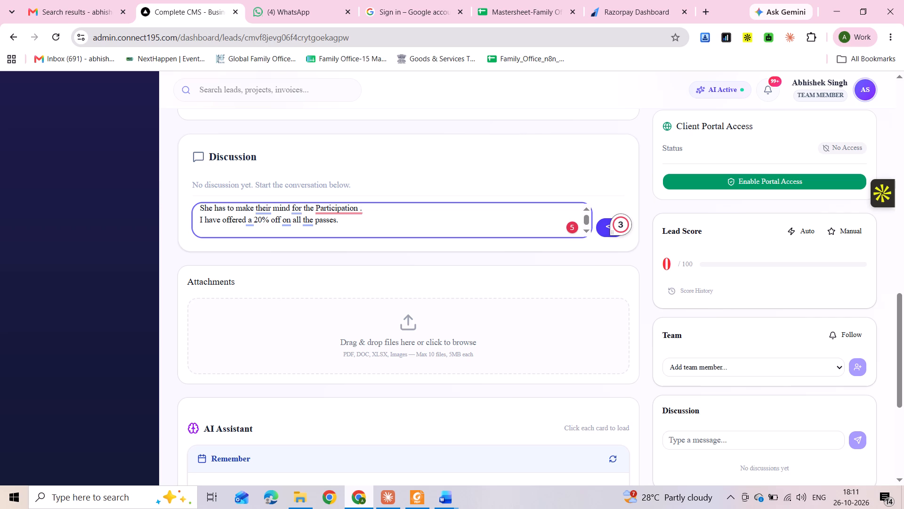
text(Send the payment link also)
key(period)
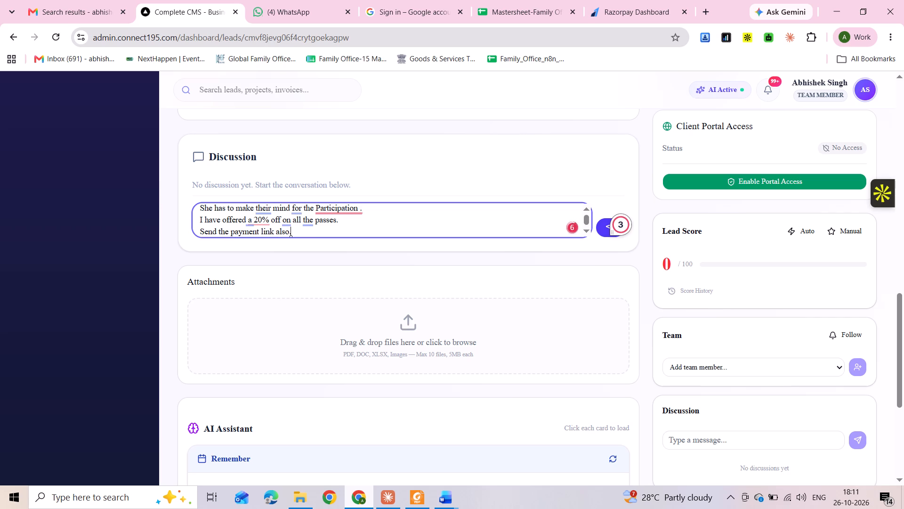
End the Discussion note with the line "Take a follow up on 27th" and post it.
key(shift+Return)
text(Take a)
key(space)
text(follow up)
key(space)
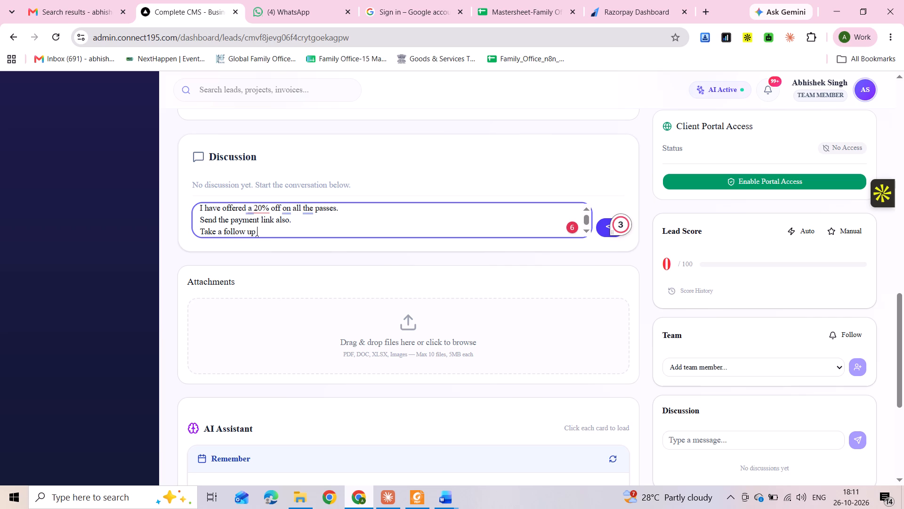
text(on 27th)
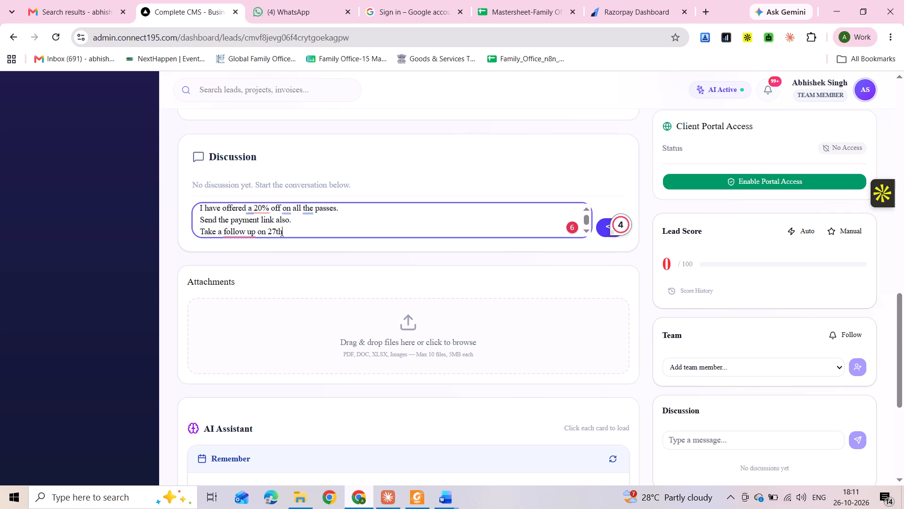
key(space)
key(Return)
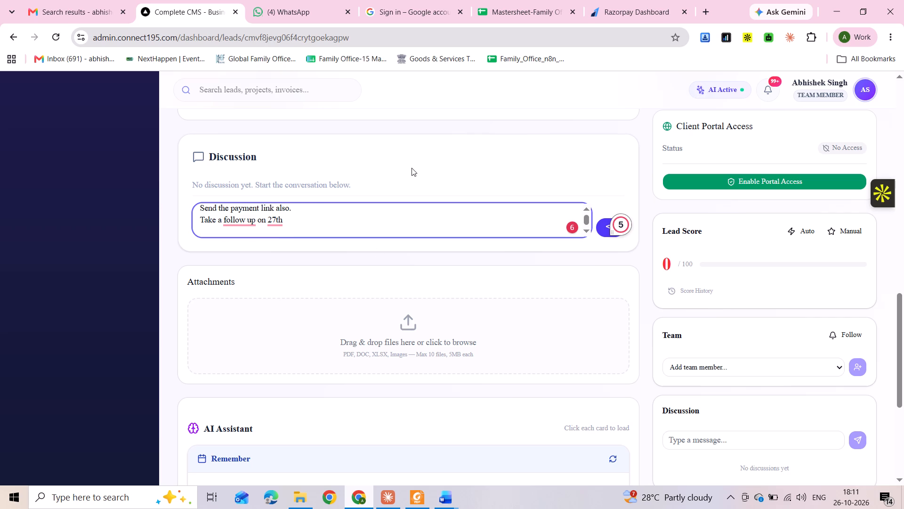
double_click(605, 227)
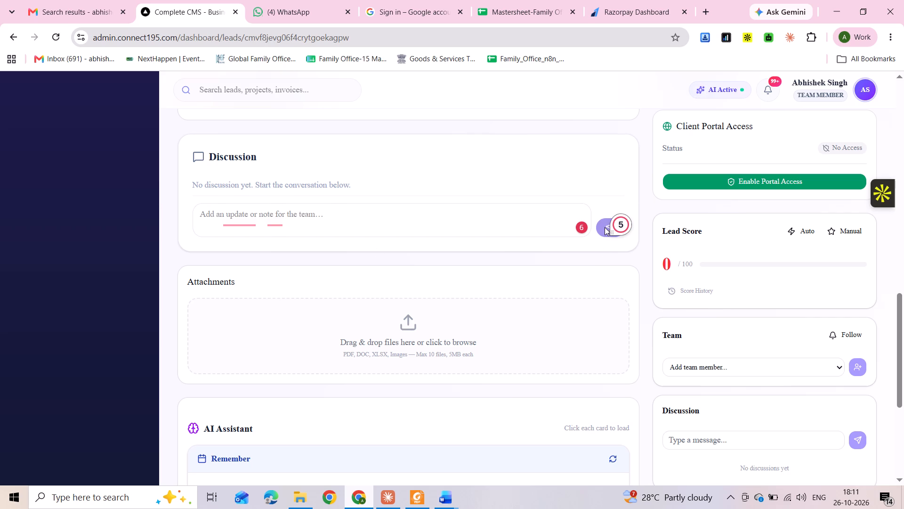
Open the Linkedin-family-office-leads campaign from the campaigns list and look over its leads.
scroll(552, 380, up, 17)
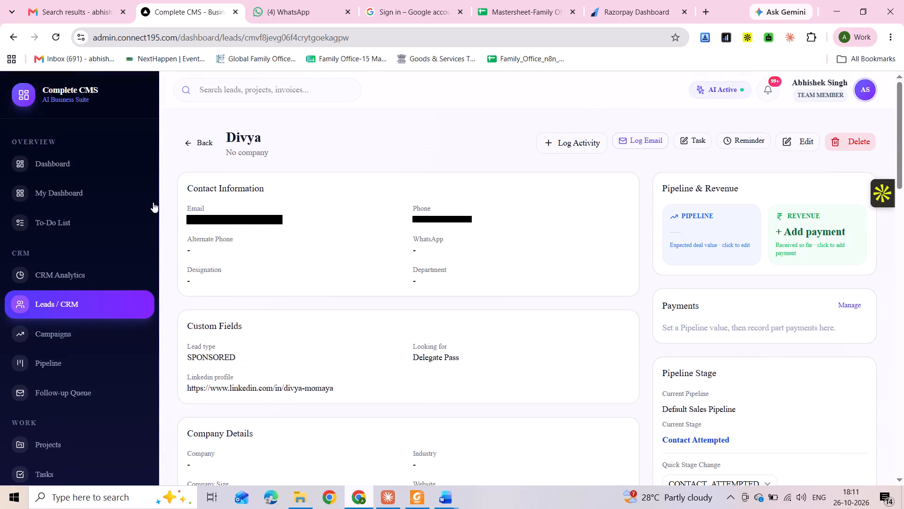
click(62, 337)
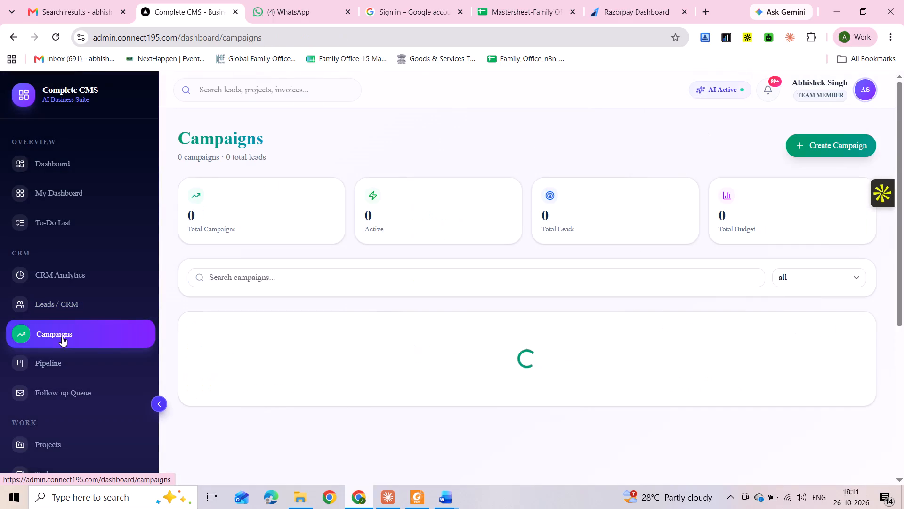
scroll(407, 309, down, 1)
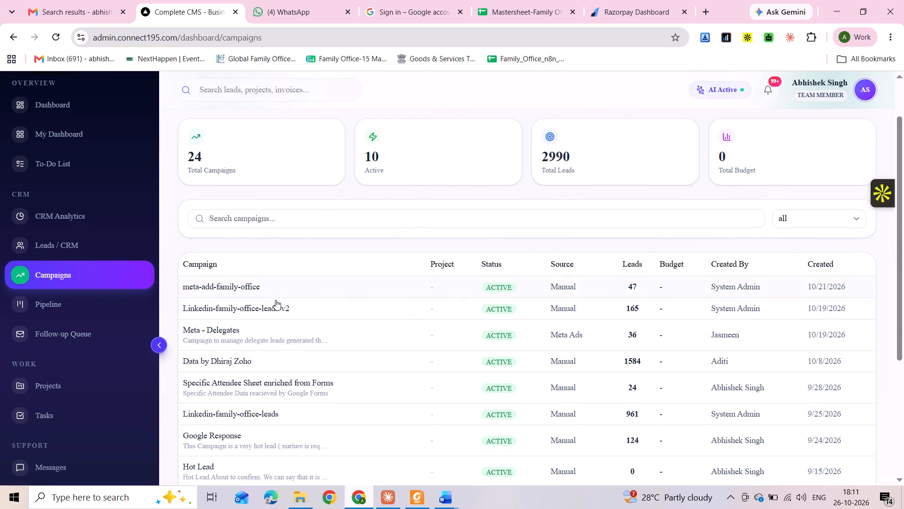
scroll(259, 345, down, 2)
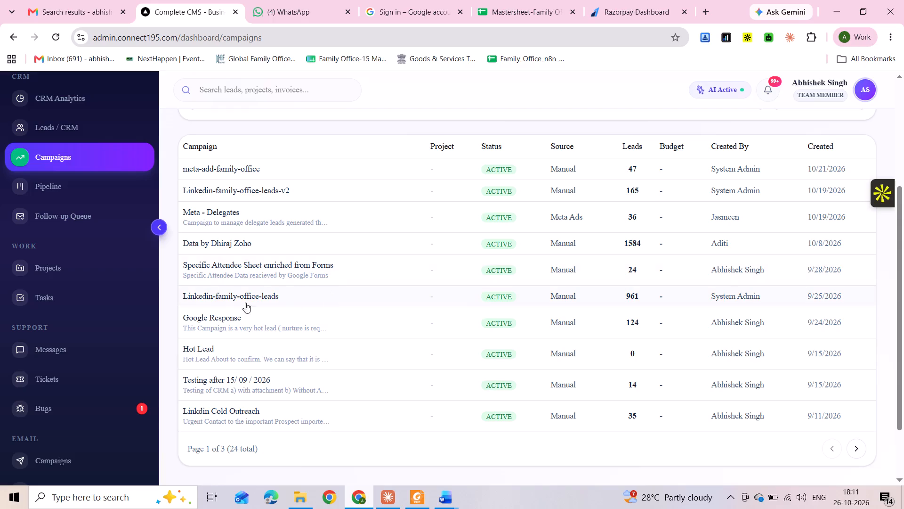
click(231, 300)
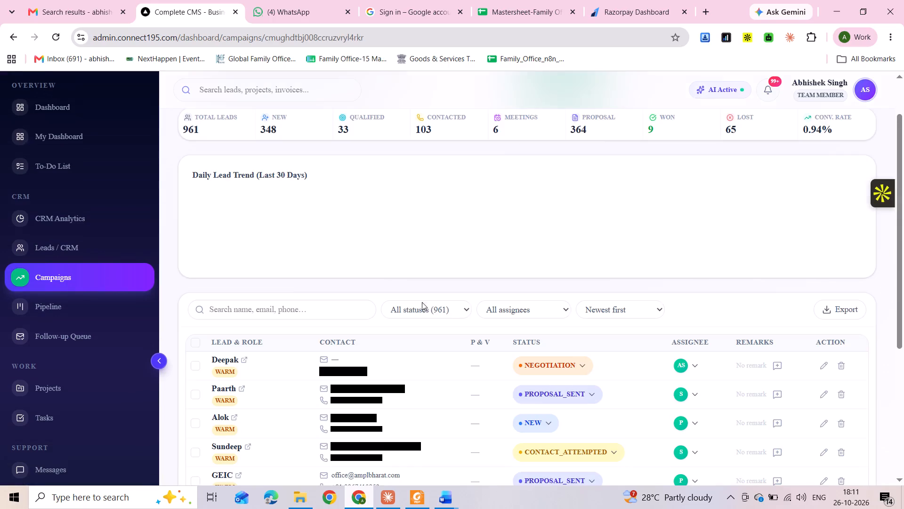
scroll(535, 300, down, 4)
scroll(536, 302, up, 12)
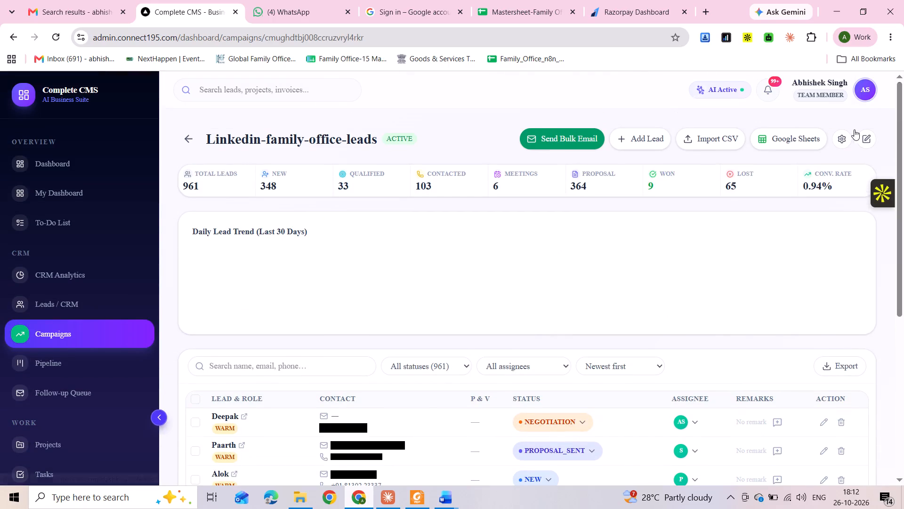
Open the campaign's settings and examine which team members can be added under Team Access & Lead Distribution.
click(844, 135)
scroll(750, 273, down, 13)
scroll(735, 283, up, 1)
scroll(731, 295, down, 3)
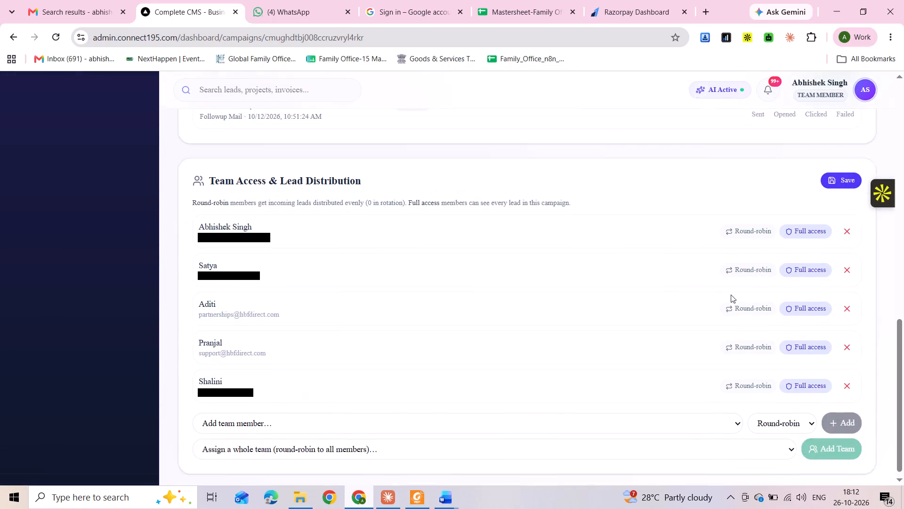
click(634, 419)
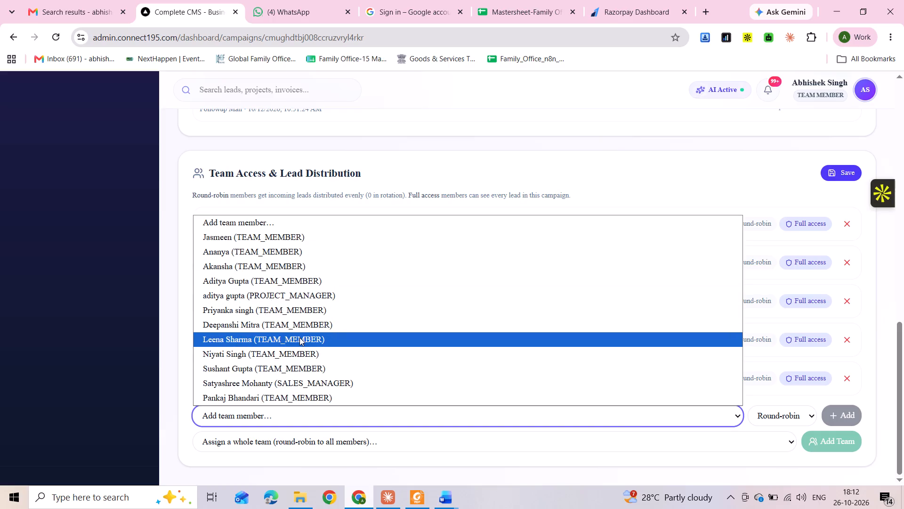
scroll(297, 348, down, 2)
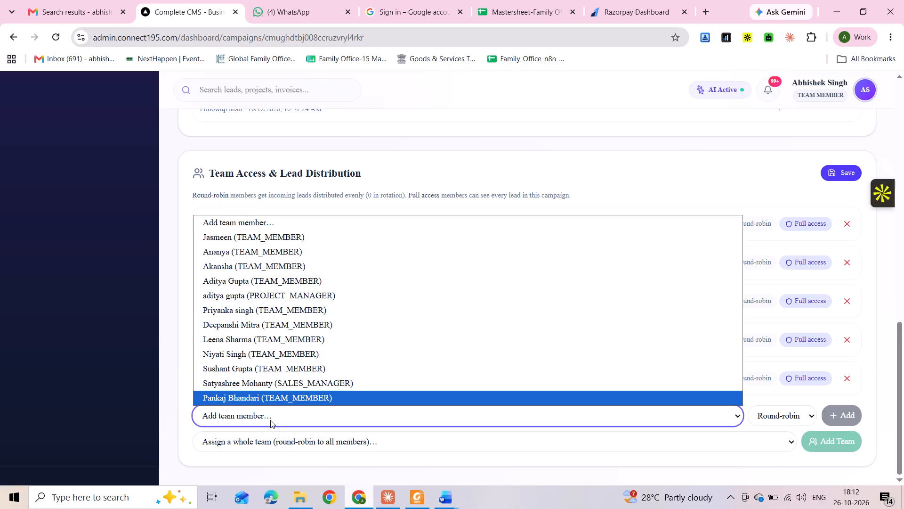
click(167, 293)
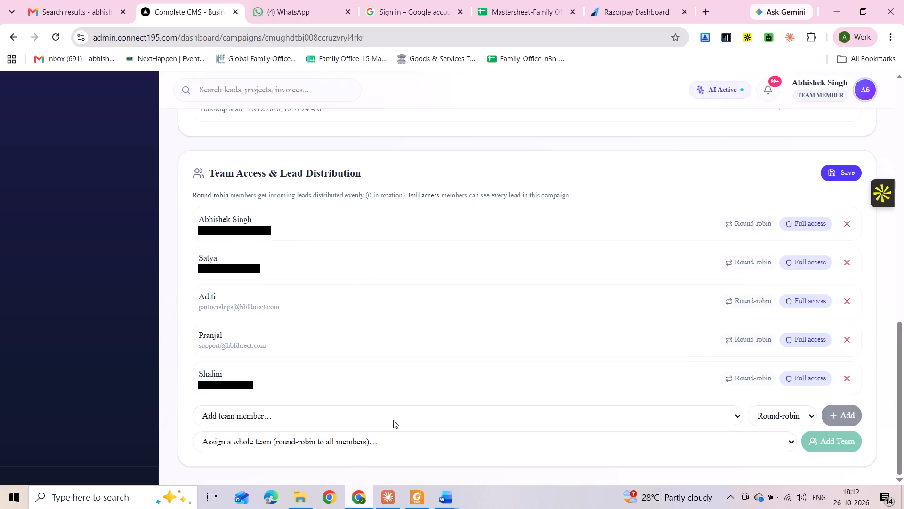
Check the whole-team assignment choices, recheck the addable team members, and review the campaign's Email Sends and team access.
click(362, 443)
scroll(362, 443, down, 2)
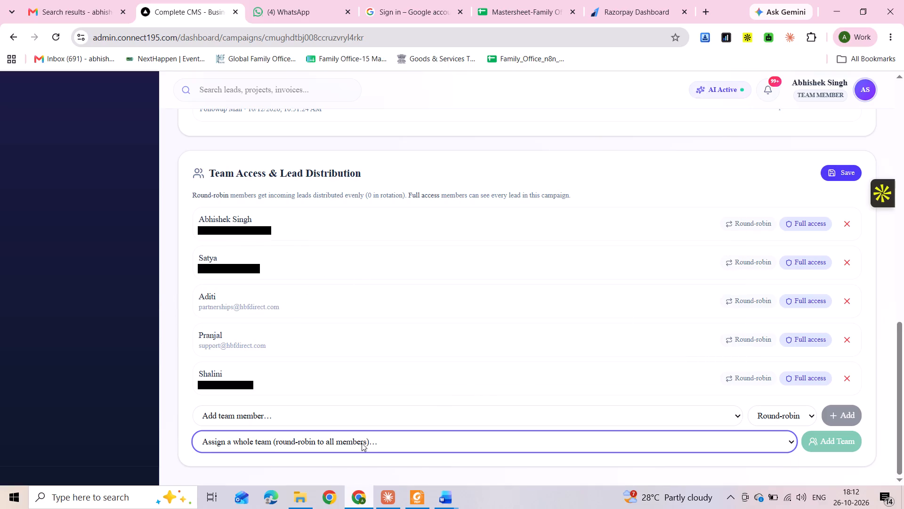
double_click(315, 416)
click(315, 416)
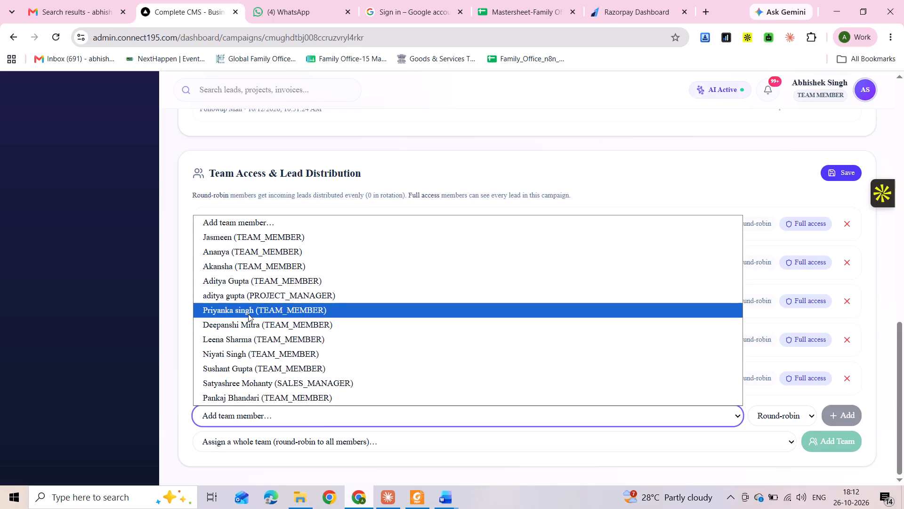
scroll(250, 345, down, 1)
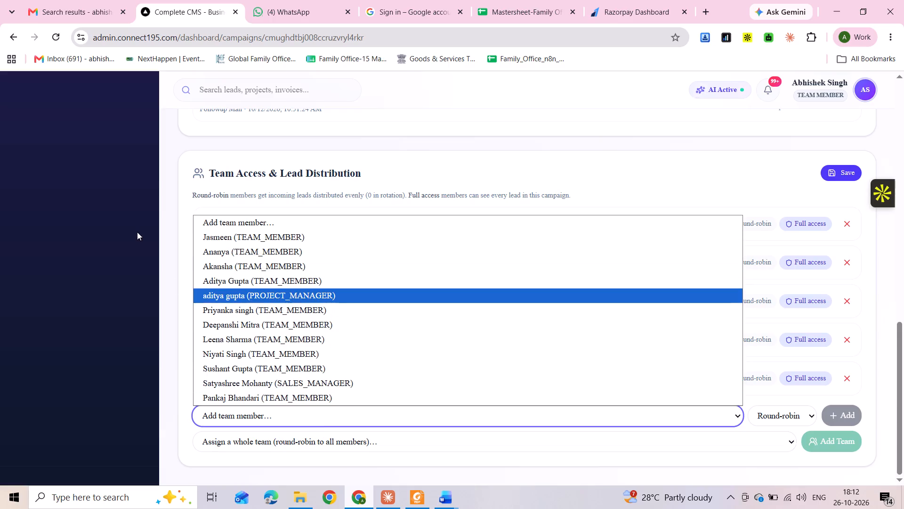
click(169, 199)
scroll(274, 311, up, 3)
scroll(323, 395, down, 1)
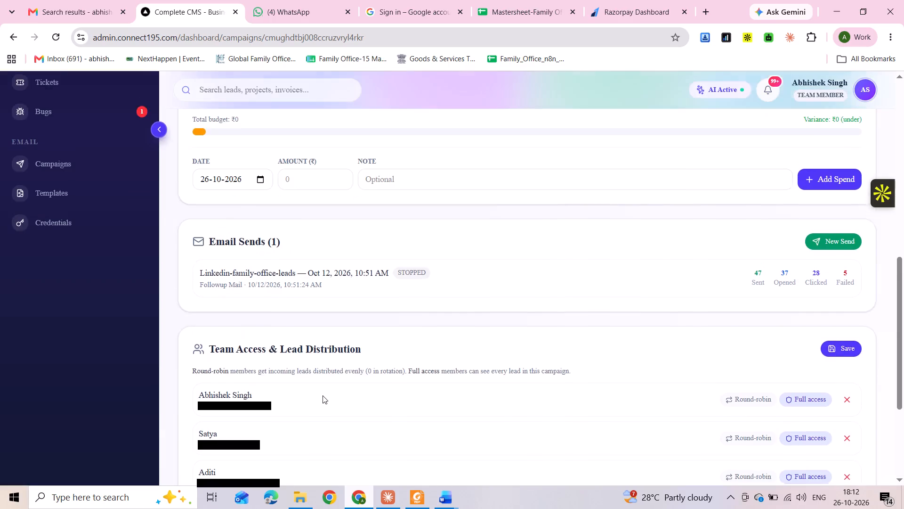
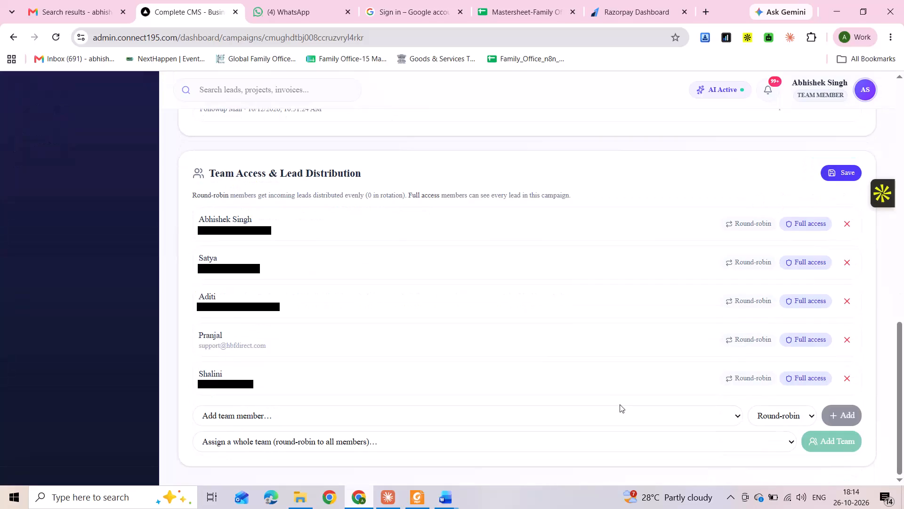
Reload the Linkedin-family-office-leads campaign page and look over its lead list.
scroll(620, 404, down, 1)
click(60, 38)
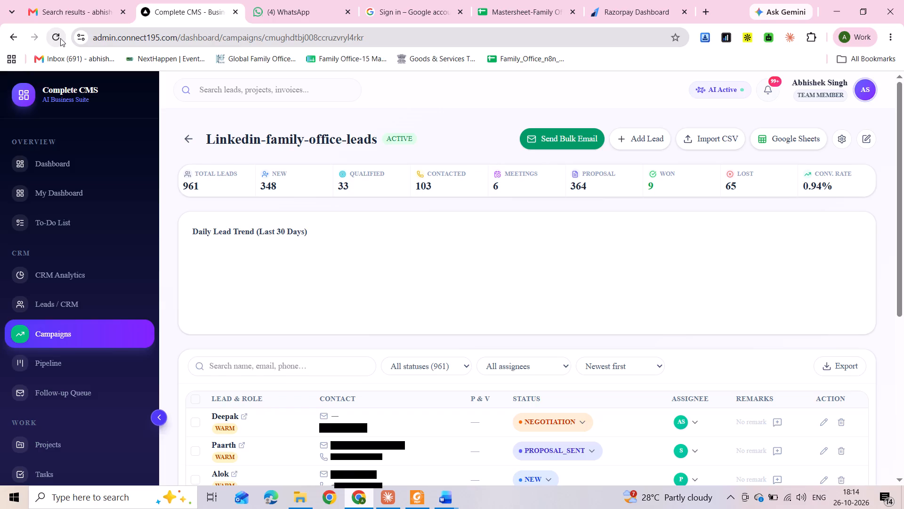
scroll(654, 179, down, 6)
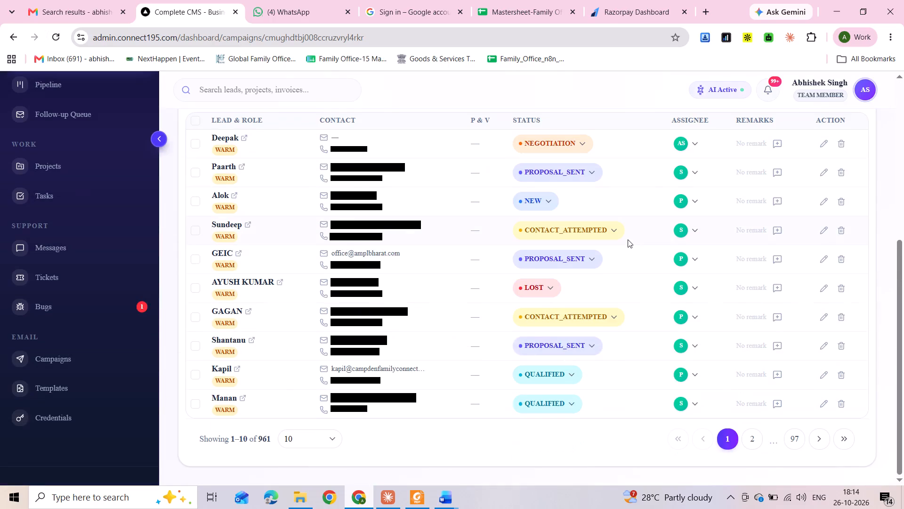
scroll(625, 242, down, 6)
scroll(620, 242, up, 7)
scroll(697, 166, up, 4)
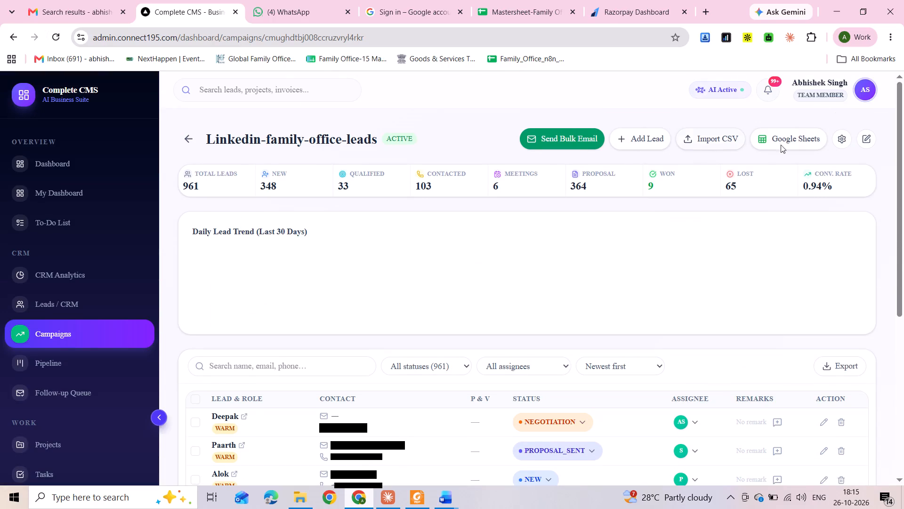
Open the campaign's settings and review the webhook, public API endpoint, Email Sends and Team Access & Lead Distribution sections.
double_click(840, 141)
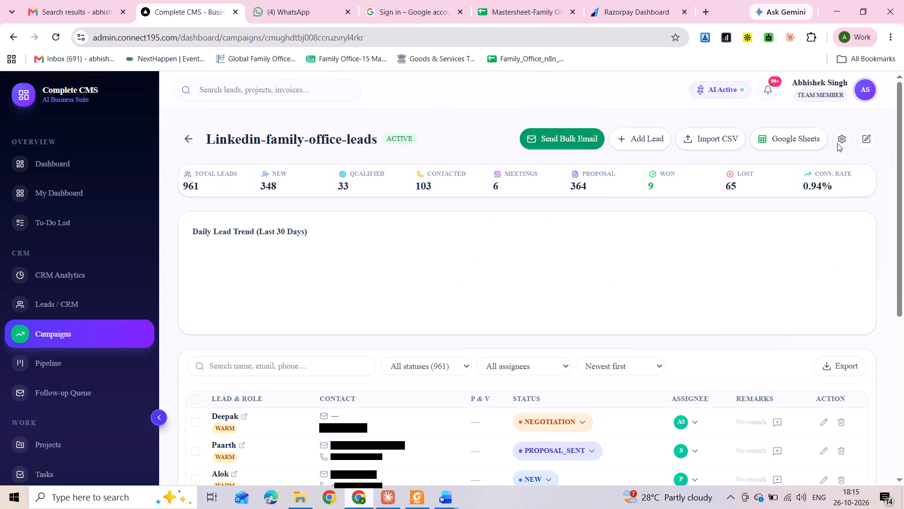
click(841, 141)
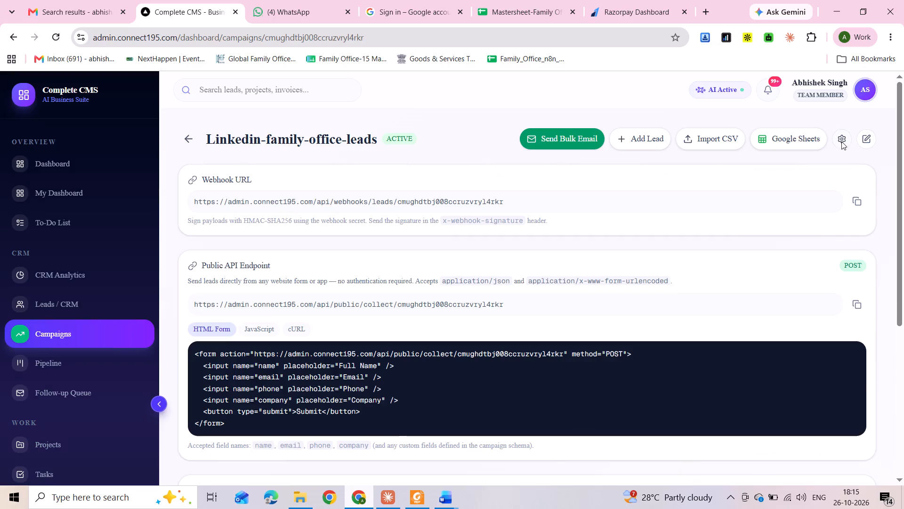
scroll(591, 276, down, 13)
scroll(528, 352, down, 4)
scroll(515, 360, up, 1)
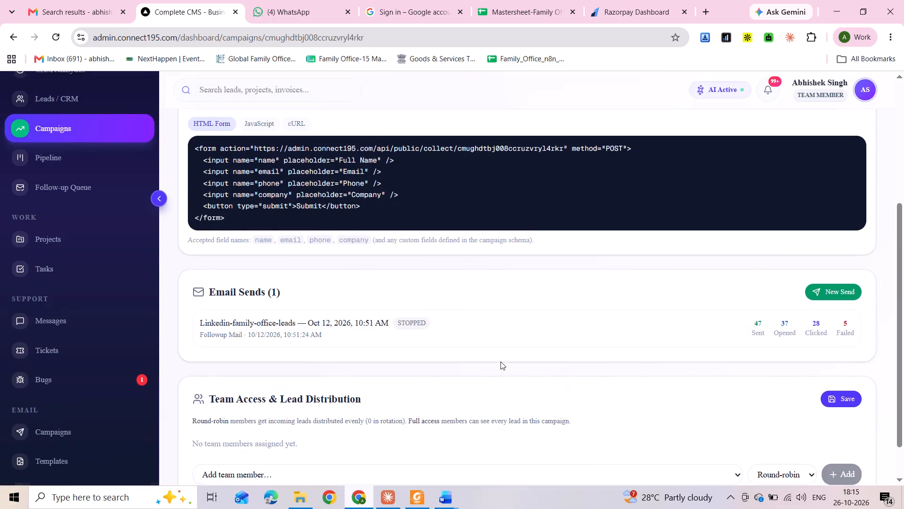
scroll(500, 361, down, 10)
scroll(478, 379, up, 3)
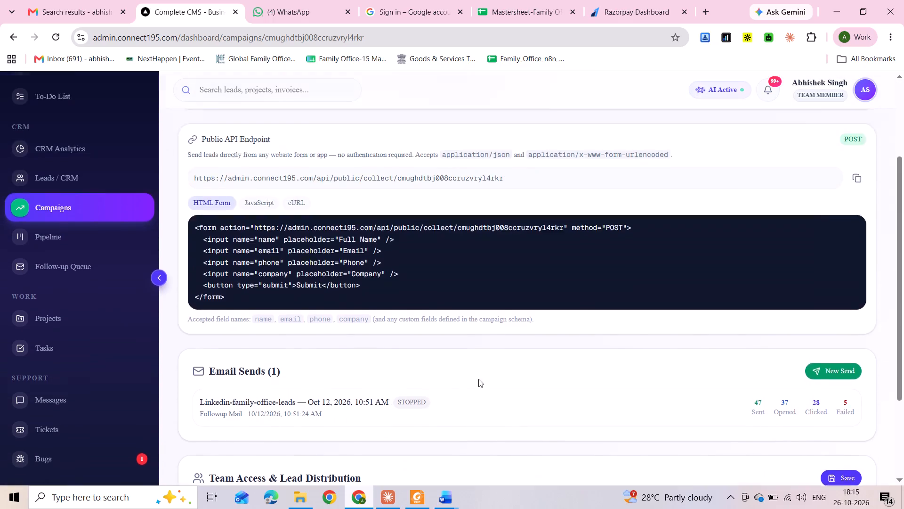
scroll(478, 379, up, 9)
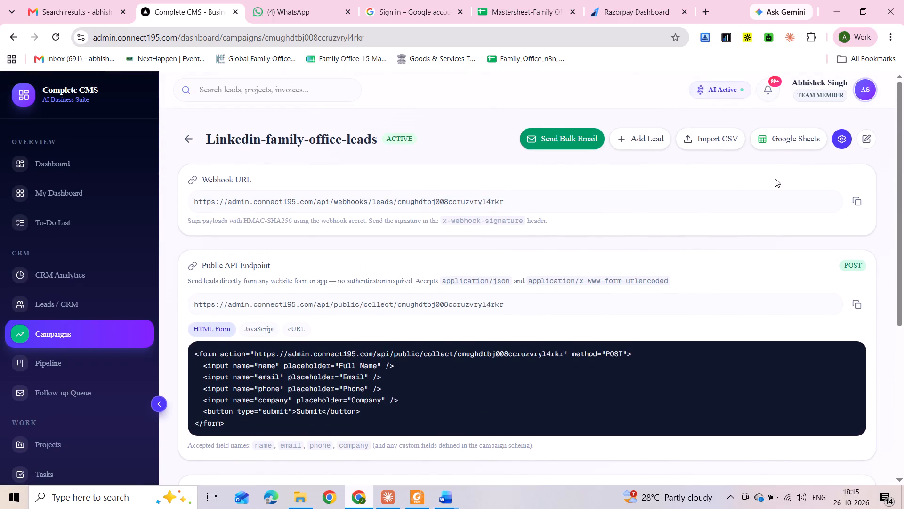
scroll(780, 176, down, 10)
scroll(411, 203, down, 1)
scroll(409, 206, up, 4)
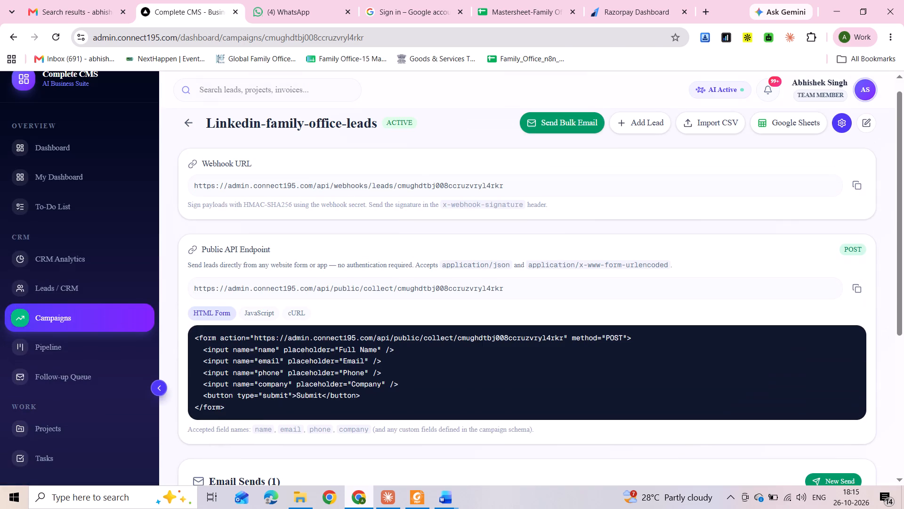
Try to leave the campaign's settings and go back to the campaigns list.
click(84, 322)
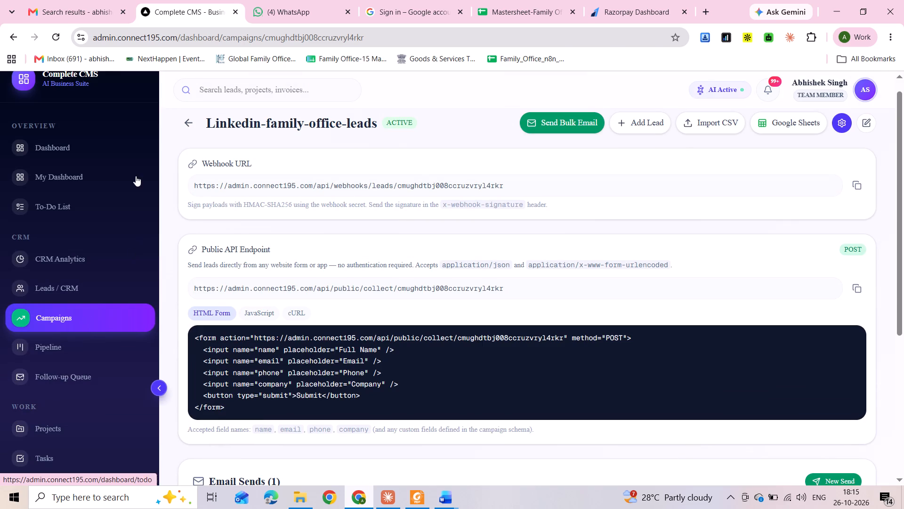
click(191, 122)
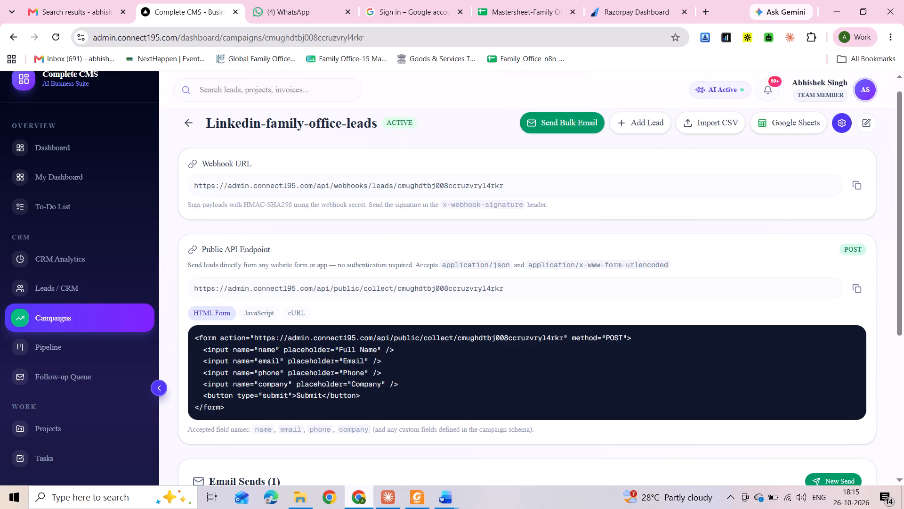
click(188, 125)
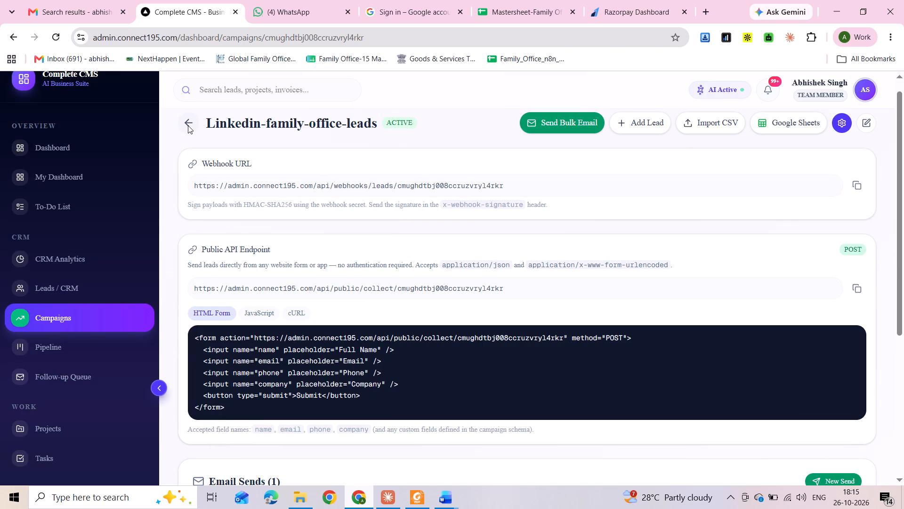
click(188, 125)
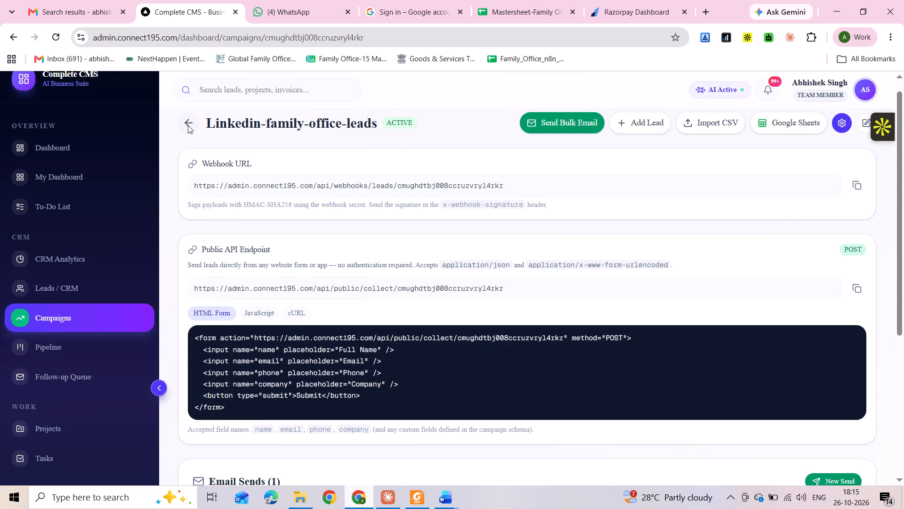
Reload the campaign page, reopen its settings and examine the members under Team Access & Lead Distribution.
scroll(58, 146, up, 5)
click(55, 40)
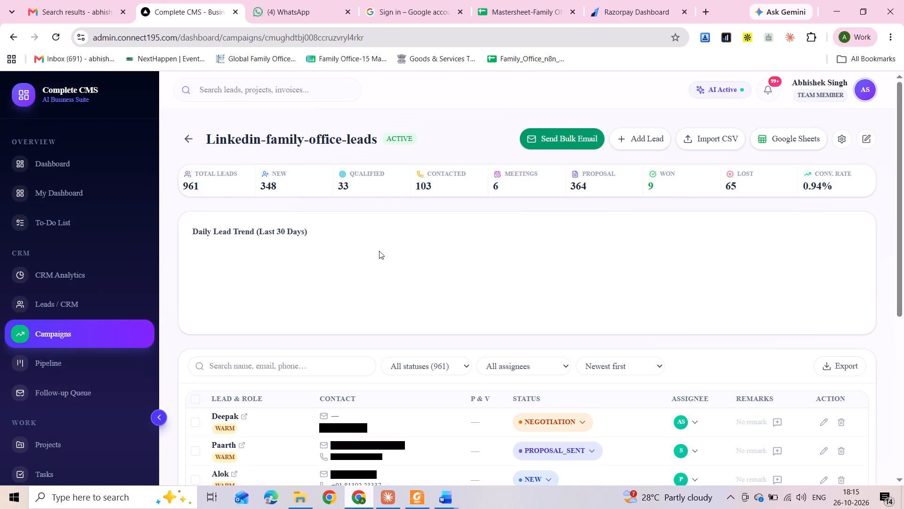
scroll(448, 313, down, 1)
scroll(371, 294, up, 3)
double_click(843, 141)
scroll(651, 294, down, 3)
scroll(643, 301, up, 5)
click(840, 139)
scroll(624, 337, down, 7)
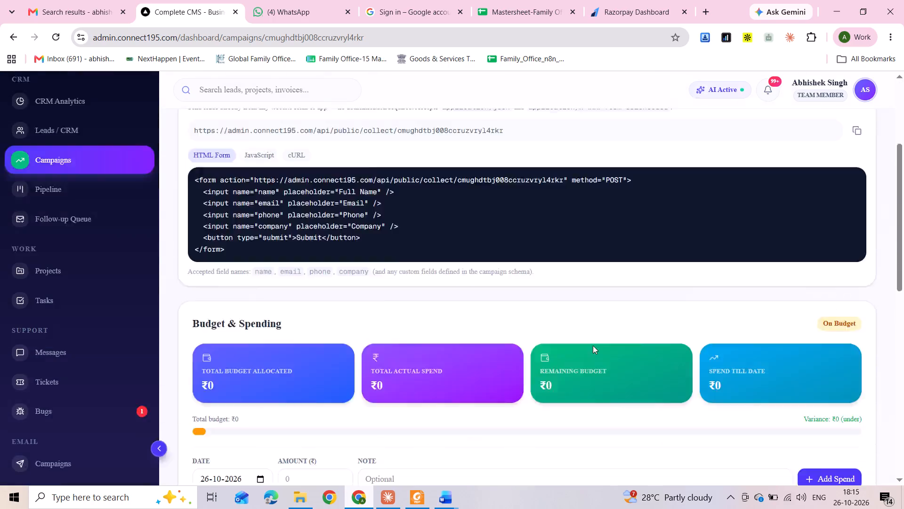
scroll(593, 345, down, 6)
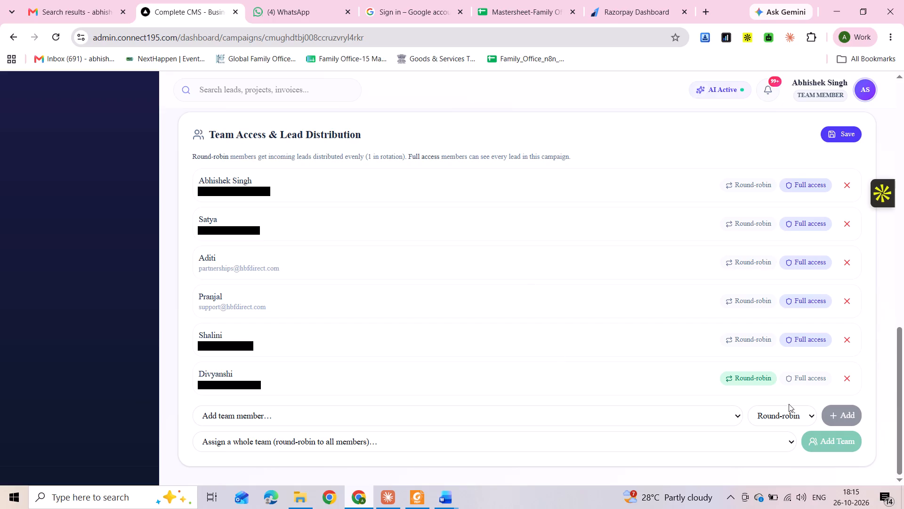
Save the campaign's Team Access & Lead Distribution settings.
scroll(560, 332, up, 13)
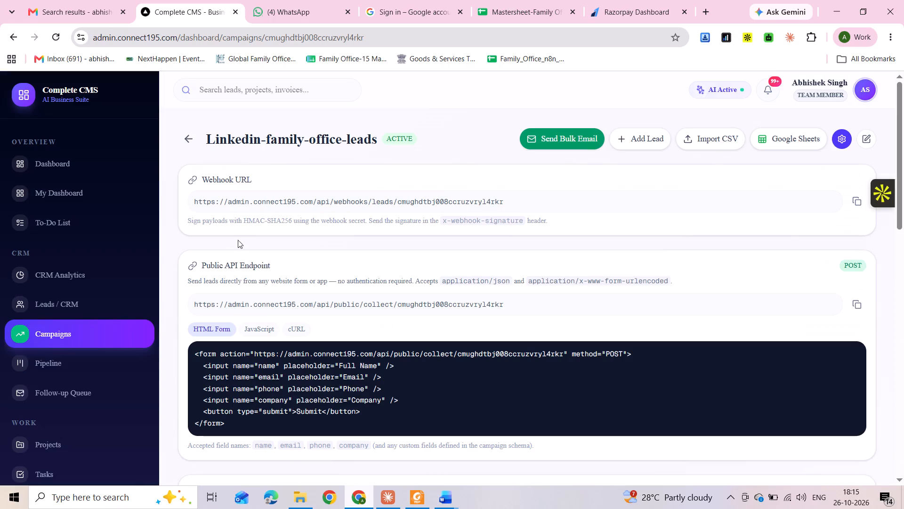
scroll(207, 221, up, 2)
scroll(709, 188, down, 8)
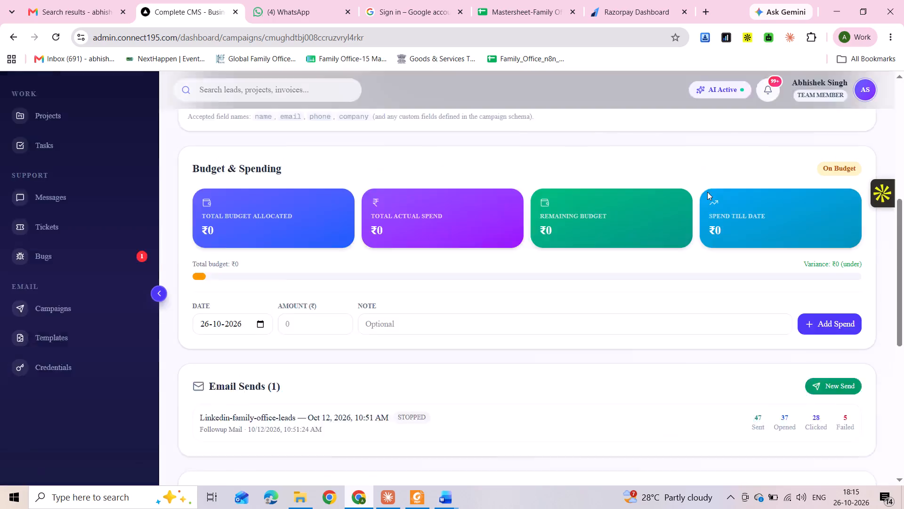
scroll(707, 192, down, 4)
click(851, 172)
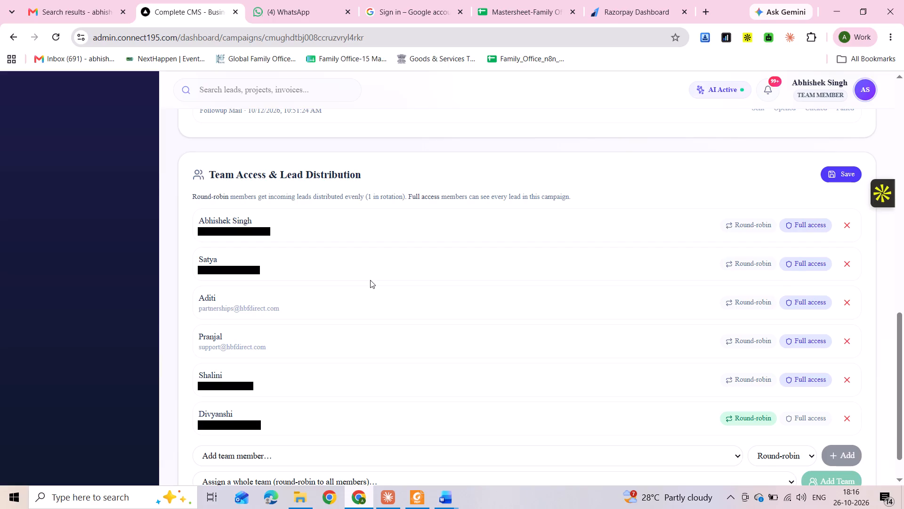
Return to the campaigns list and reopen the Linkedin-family-office-leads campaign.
scroll(337, 72, up, 13)
scroll(313, 281, up, 1)
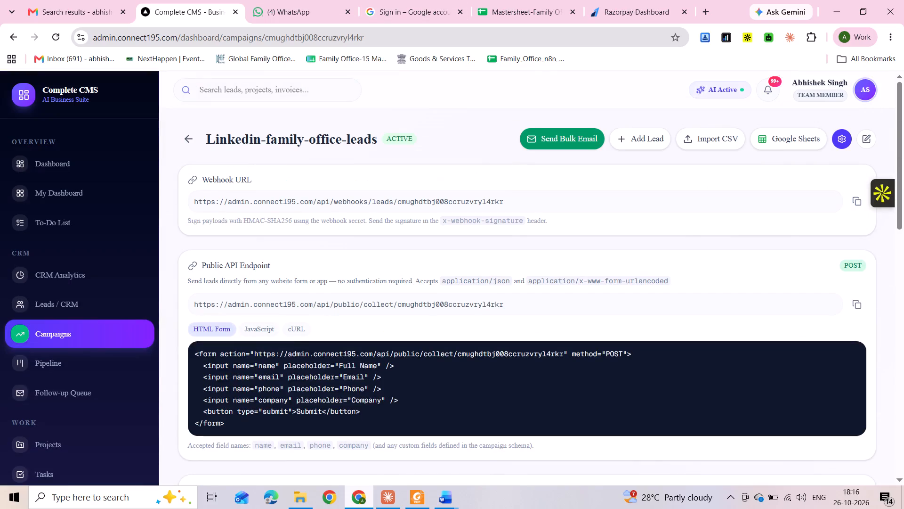
click(65, 340)
scroll(129, 439, down, 5)
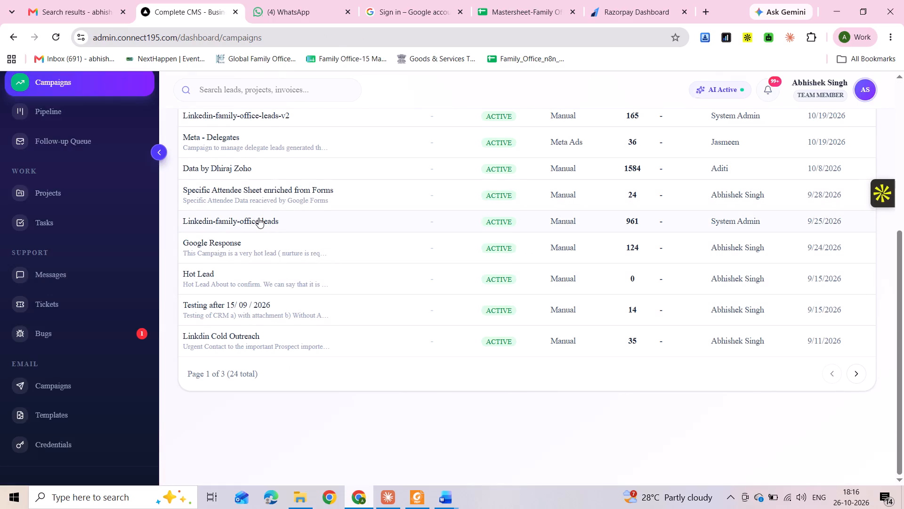
click(258, 221)
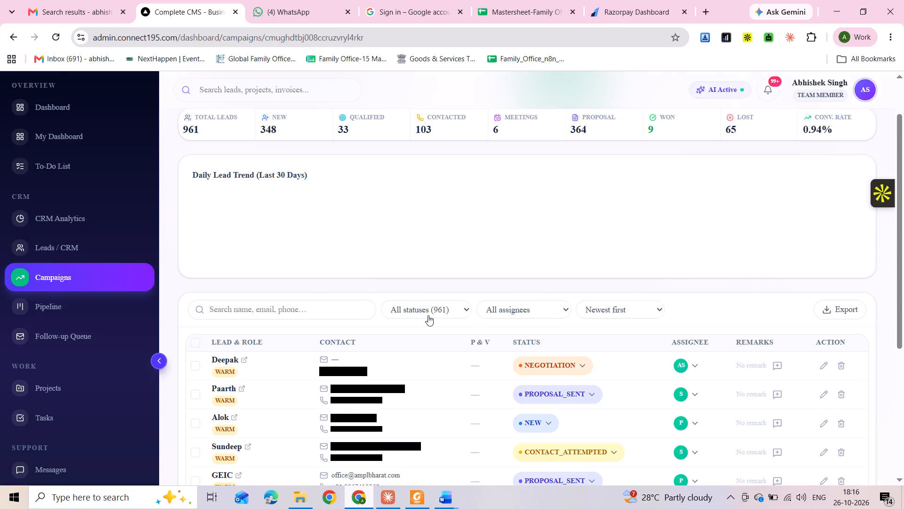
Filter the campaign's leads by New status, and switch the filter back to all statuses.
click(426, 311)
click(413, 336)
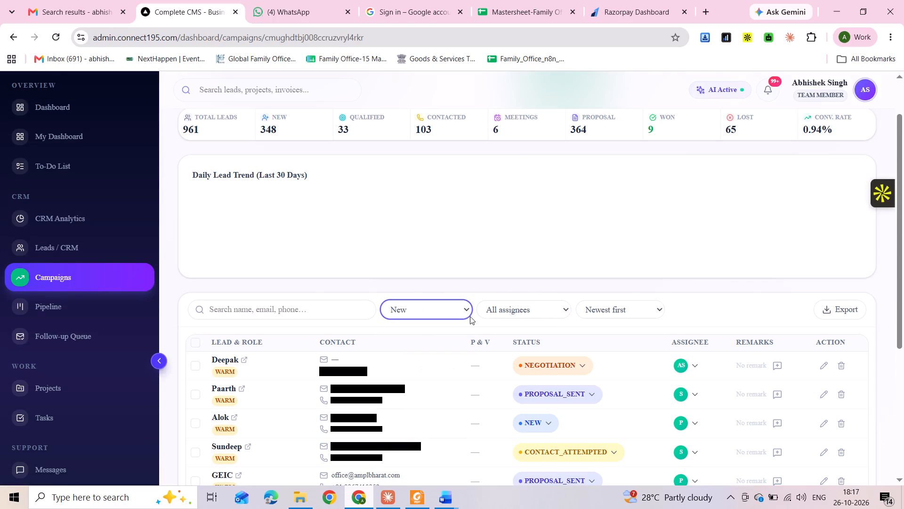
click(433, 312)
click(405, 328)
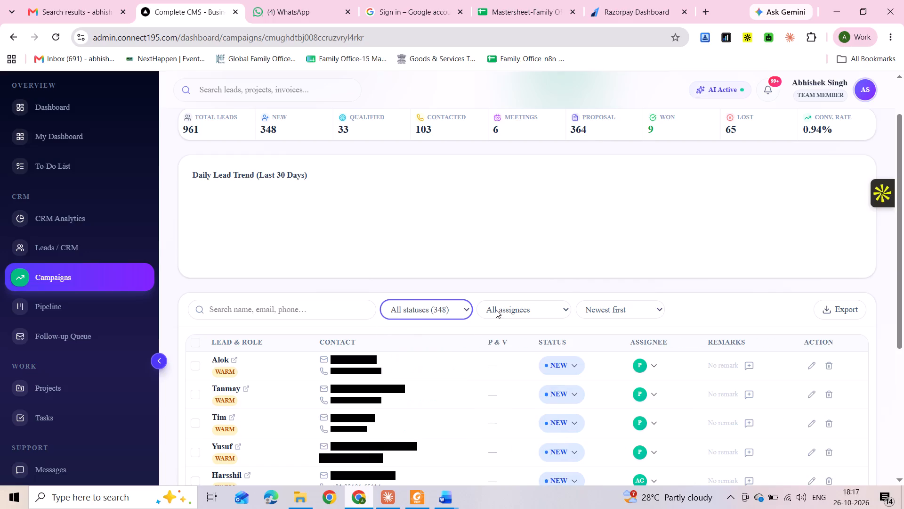
Filter the campaign's leads by the assignee Shalini and look over the list.
click(496, 310)
click(500, 124)
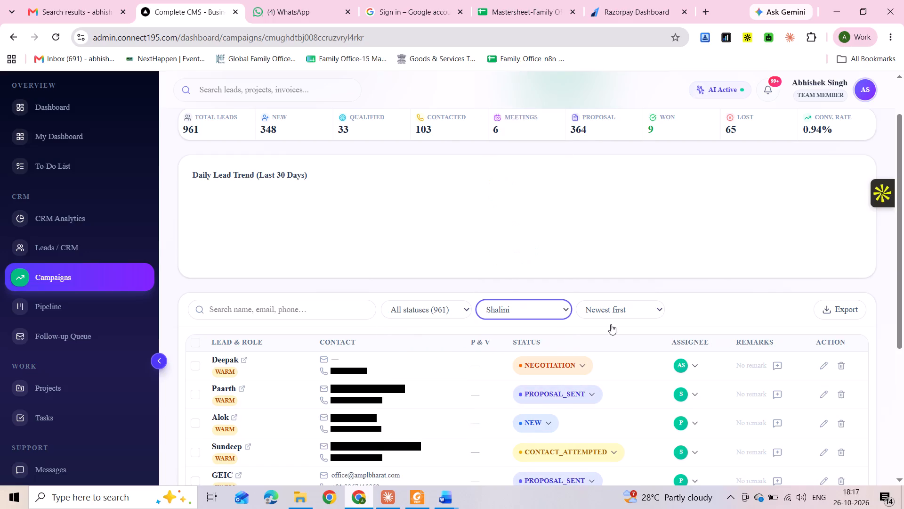
scroll(638, 398, down, 2)
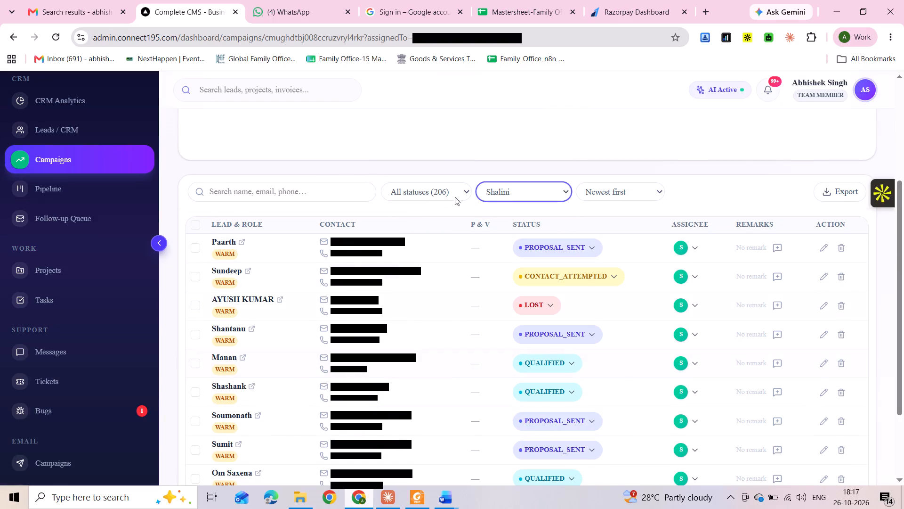
click(444, 135)
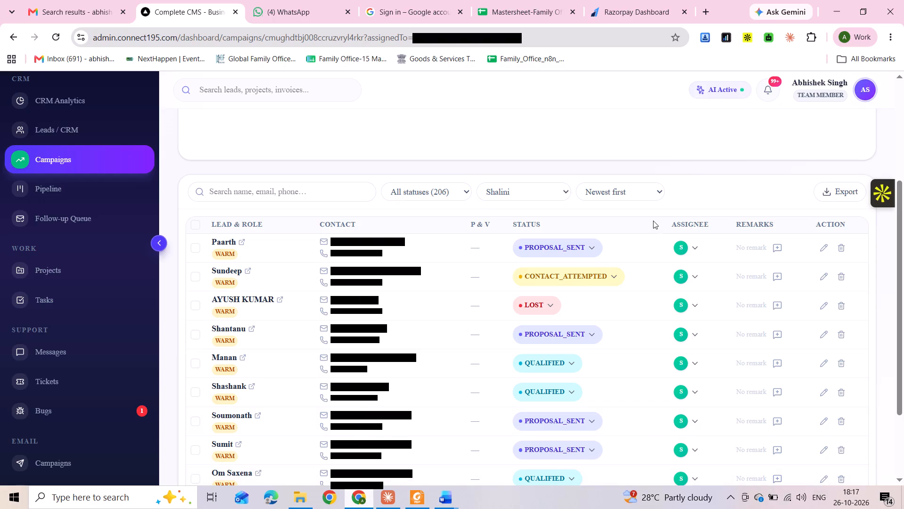
Check which team members can be chosen as assignee for the Paarth lead, keeping the current assignee.
click(693, 248)
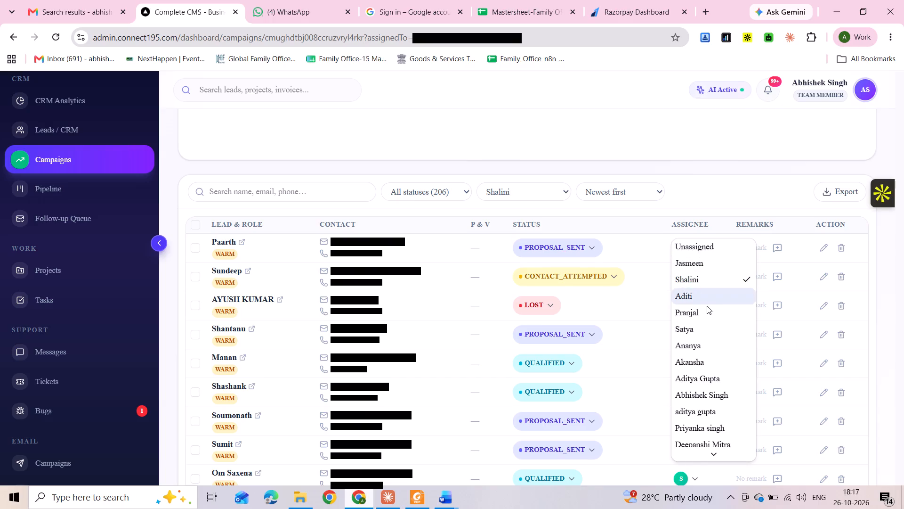
scroll(703, 366, down, 1)
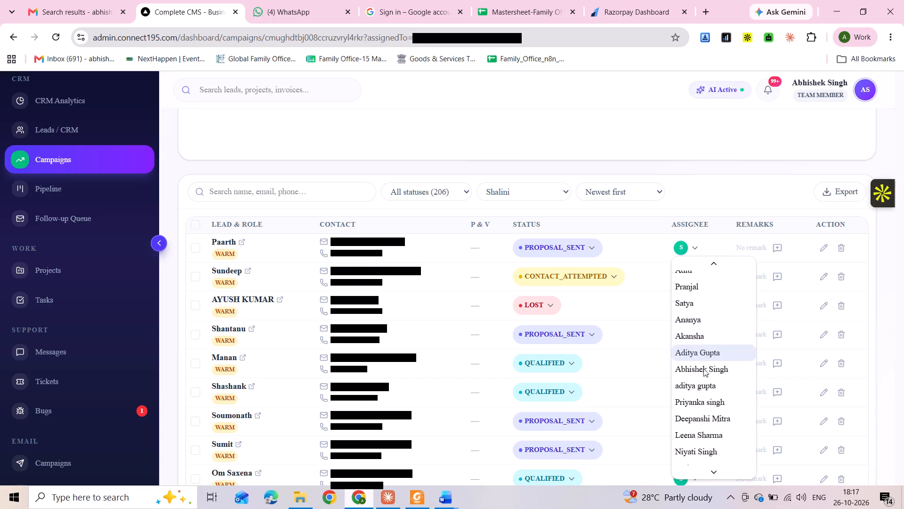
scroll(704, 378, down, 1)
scroll(704, 378, up, 2)
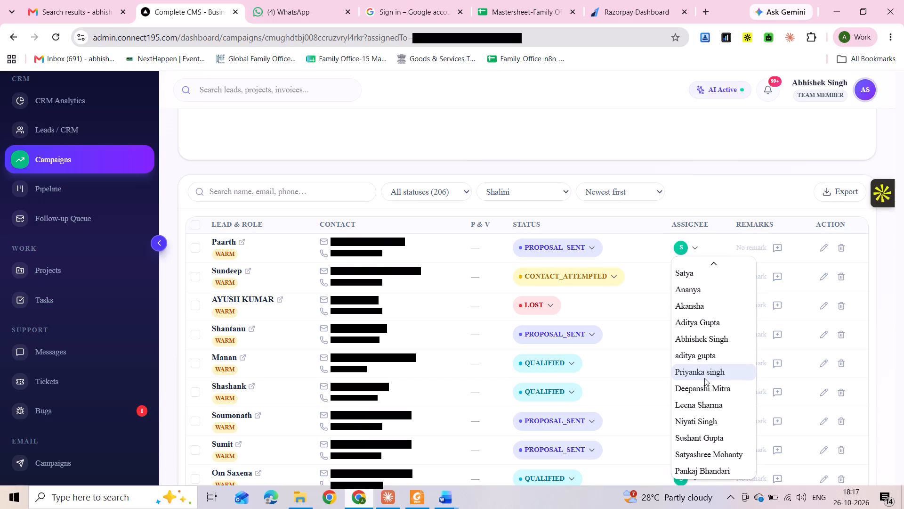
scroll(704, 378, up, 3)
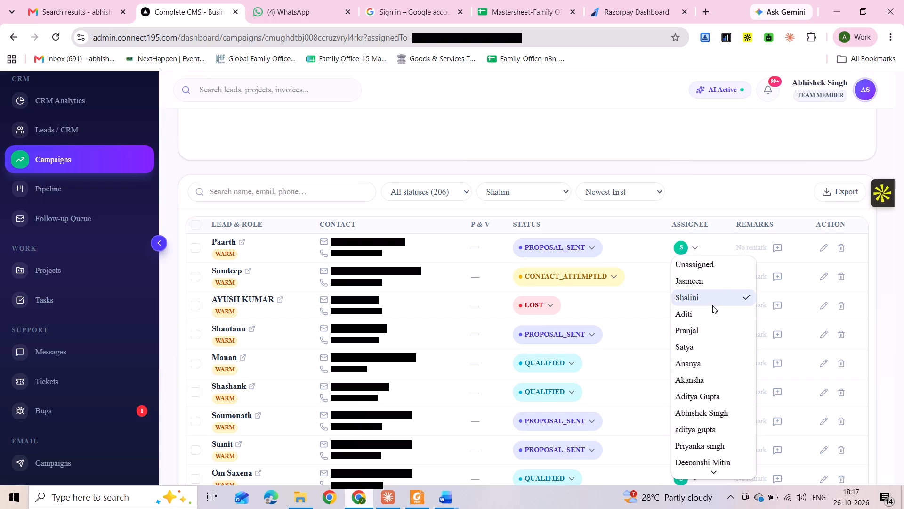
click(697, 178)
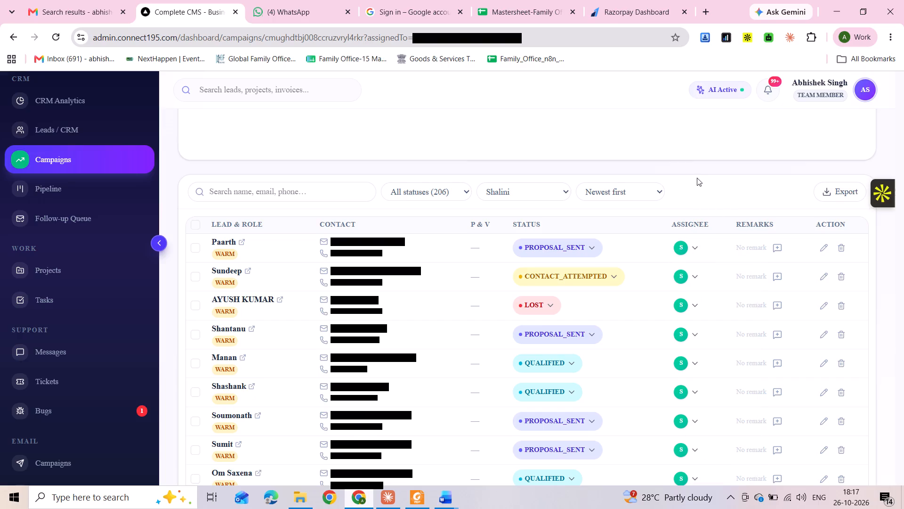
Reload the campaign page, check the team members offered in the assignee filter, and set the filter back to All assignees.
click(55, 32)
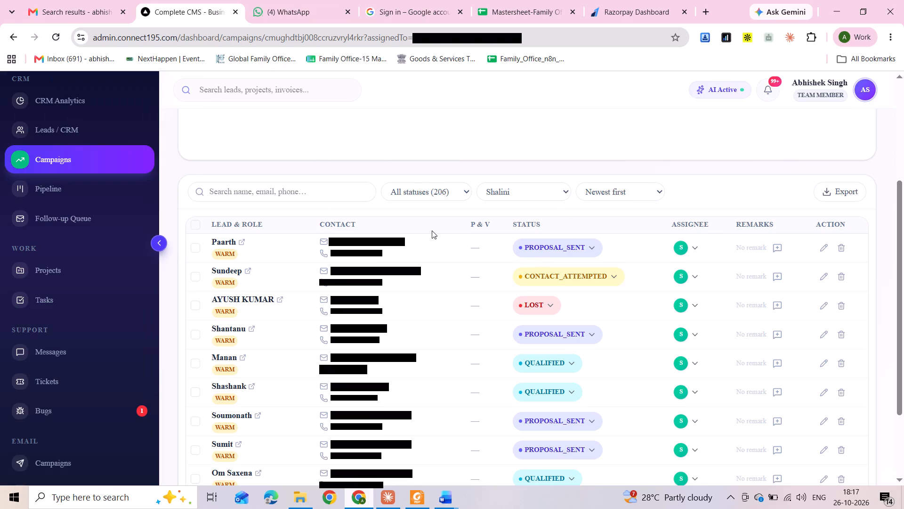
click(536, 188)
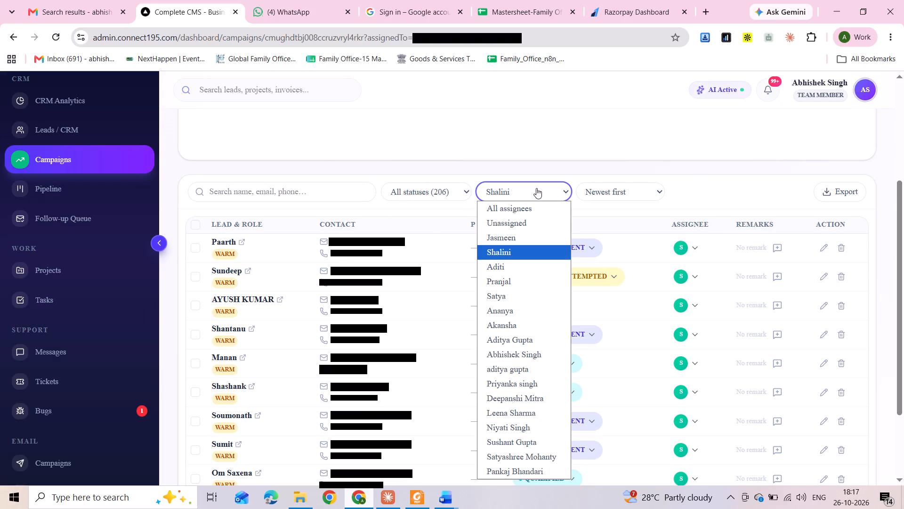
scroll(545, 279, down, 5)
scroll(523, 374, down, 4)
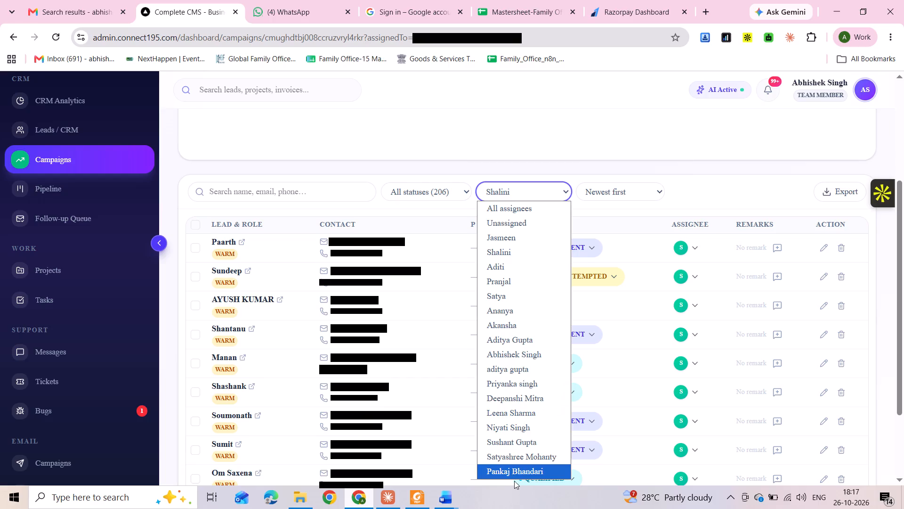
double_click(528, 212)
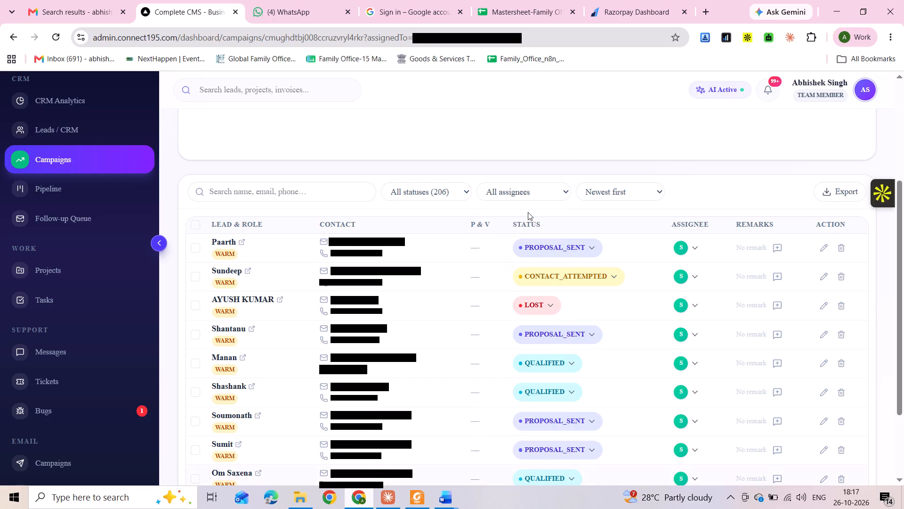
click(504, 177)
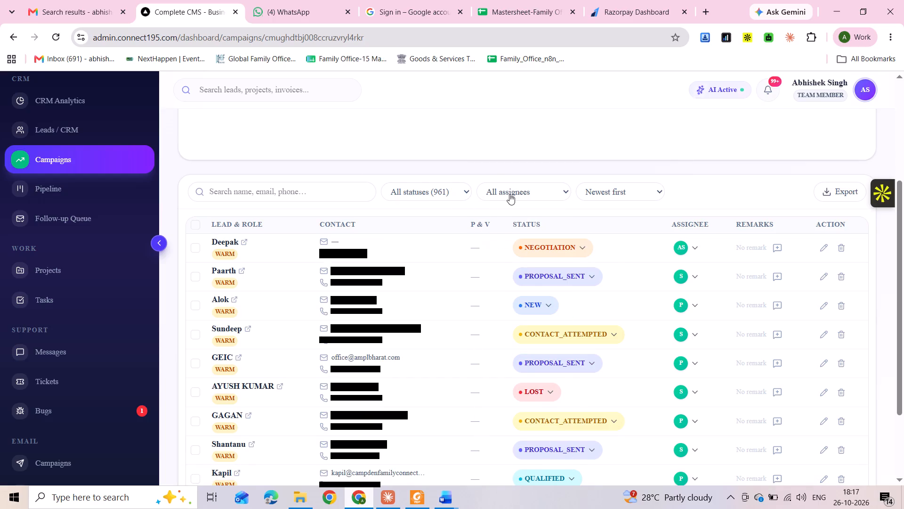
Filter the campaign's leads to Unassigned ones.
click(510, 195)
click(517, 219)
Check the team members offered in the assignee filter before and after reloading the campaign page, keeping Unassigned selected.
click(517, 195)
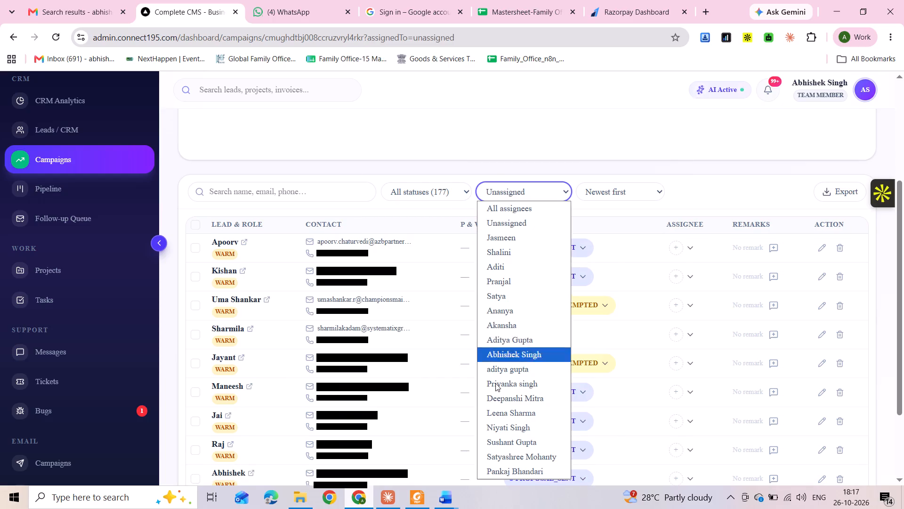
click(55, 40)
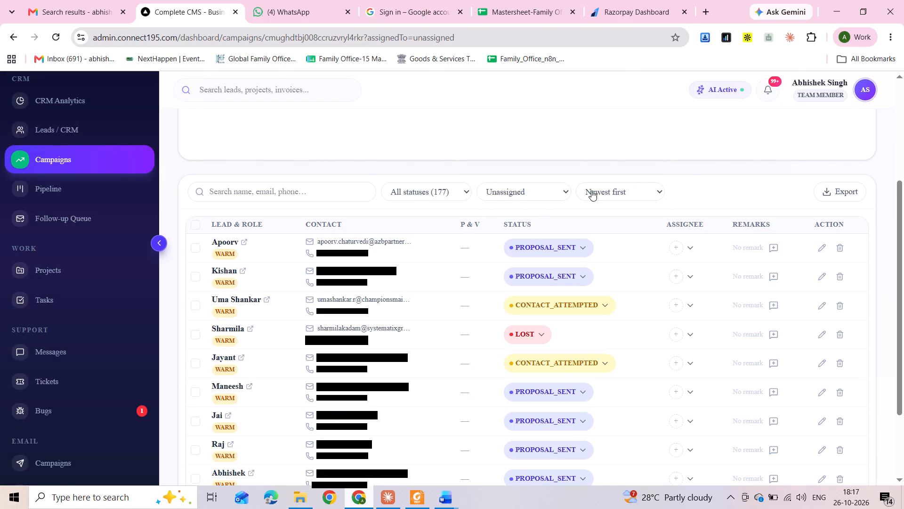
click(514, 193)
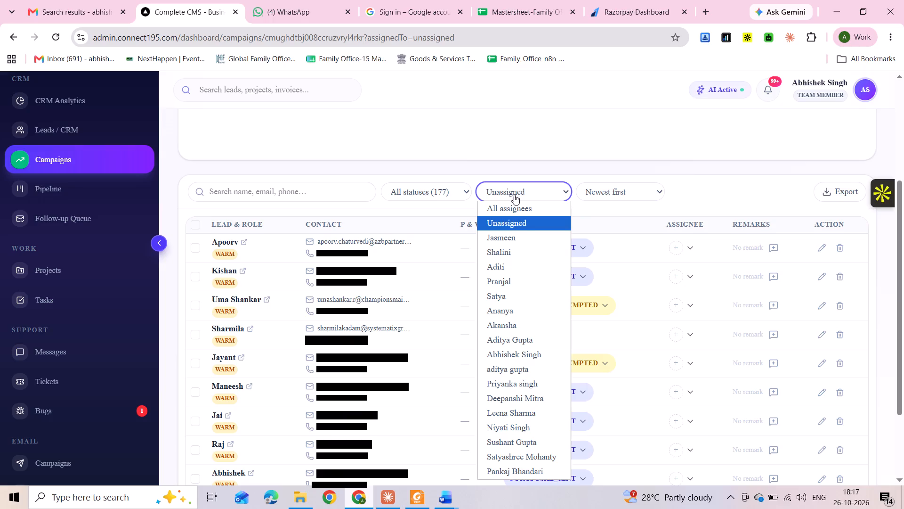
scroll(533, 271, down, 4)
click(379, 111)
Return to the top of the campaign page and reload it with the Unassigned filter kept.
scroll(303, 261, up, 5)
scroll(207, 205, up, 5)
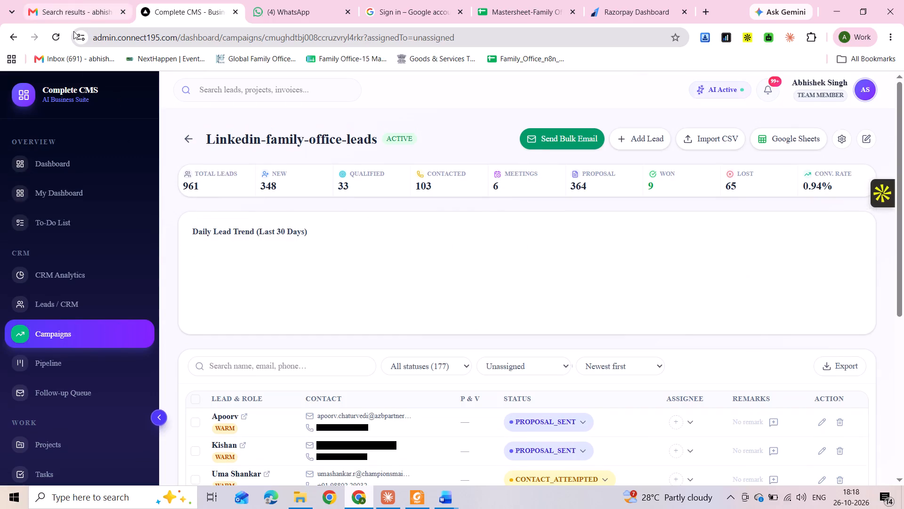
click(56, 35)
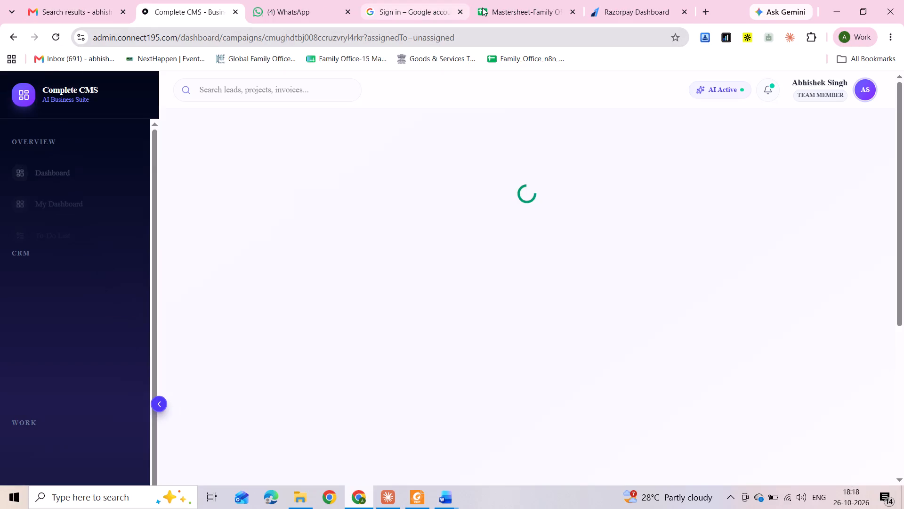
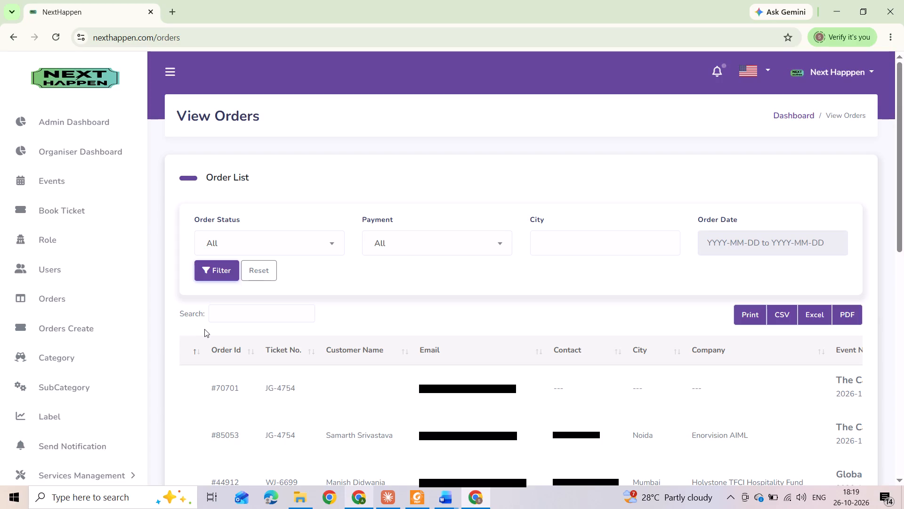
Look through the NextHappen order list, examining the recent orders' ticket numbers, customers, cities, companies and events.
scroll(314, 351, down, 2)
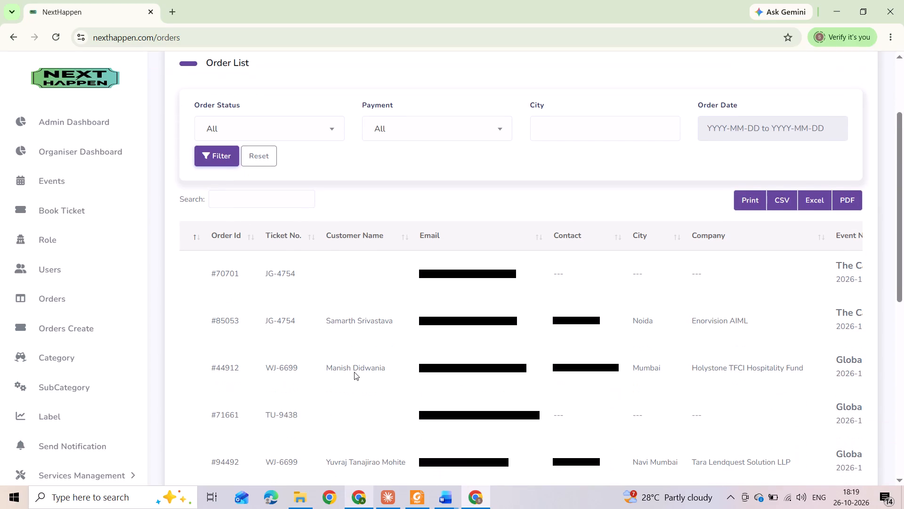
scroll(355, 373, down, 2)
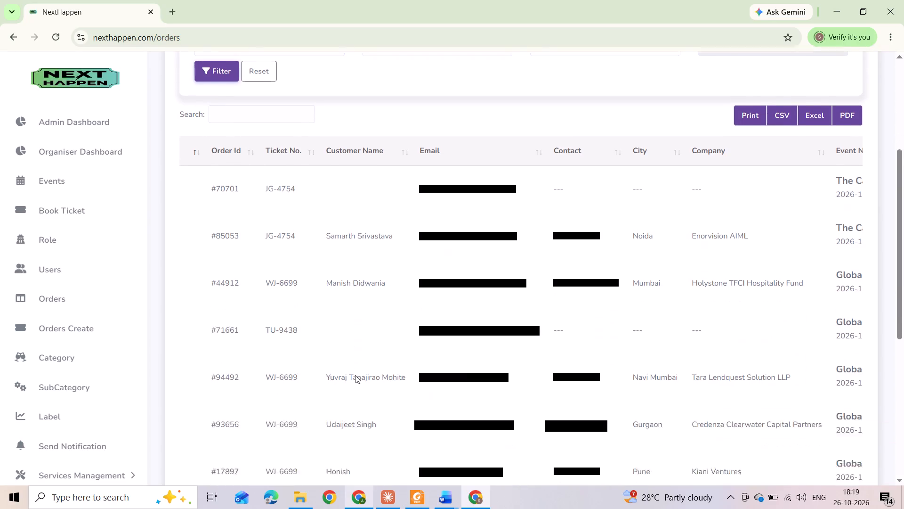
scroll(355, 375, down, 1)
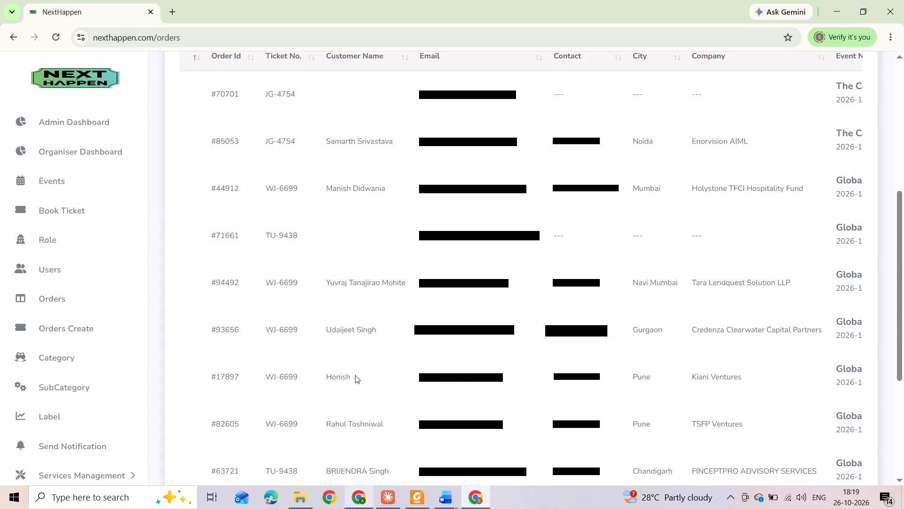
scroll(355, 375, down, 4)
scroll(382, 384, up, 7)
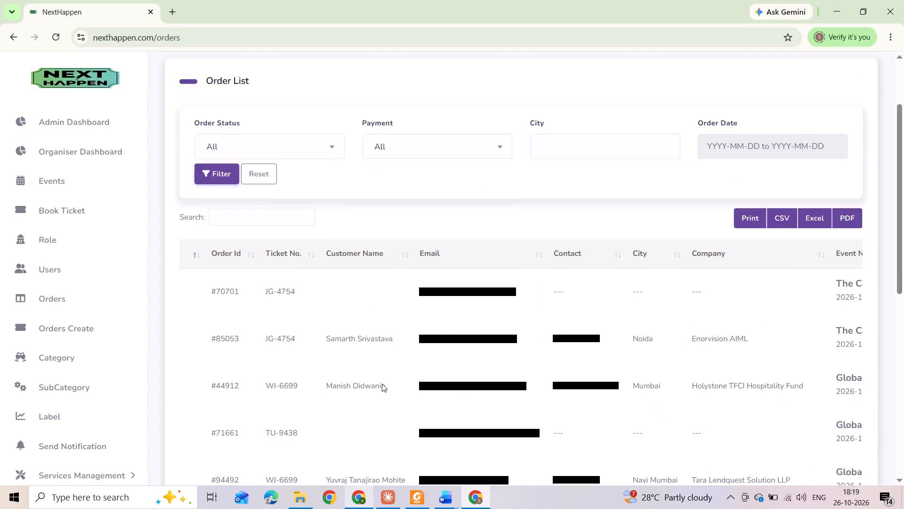
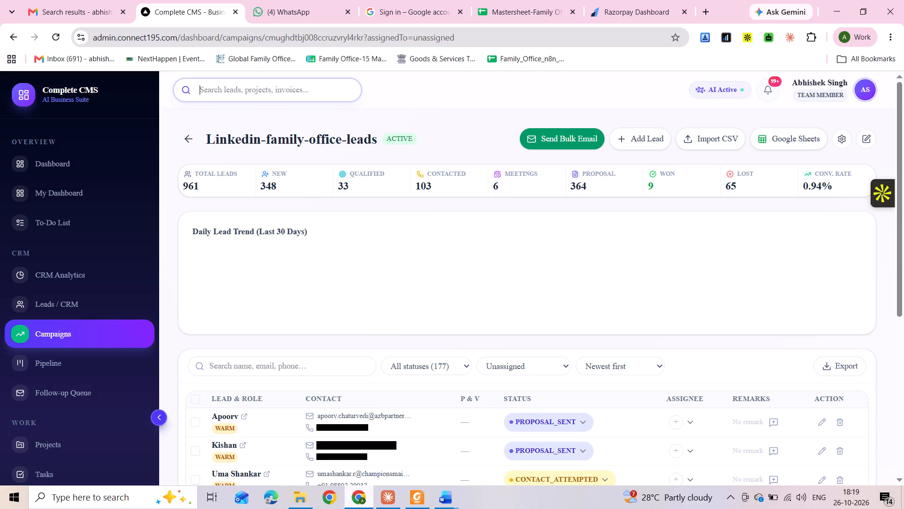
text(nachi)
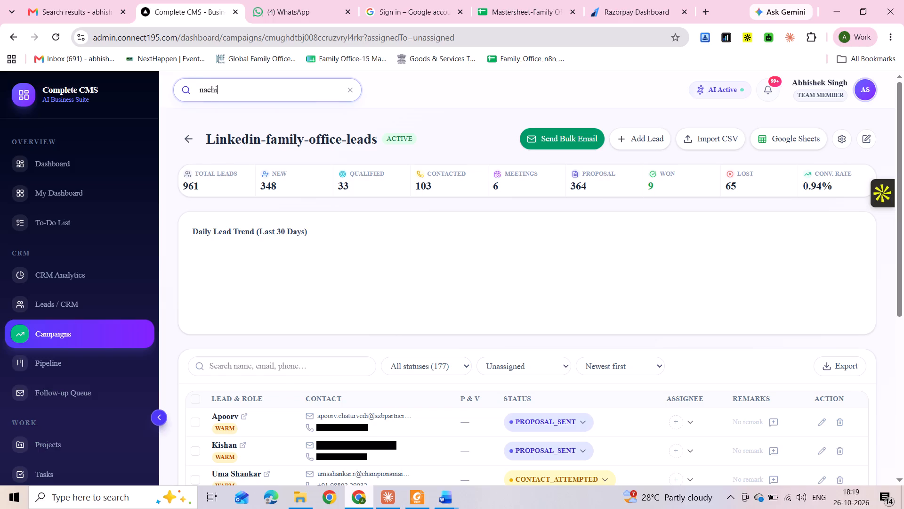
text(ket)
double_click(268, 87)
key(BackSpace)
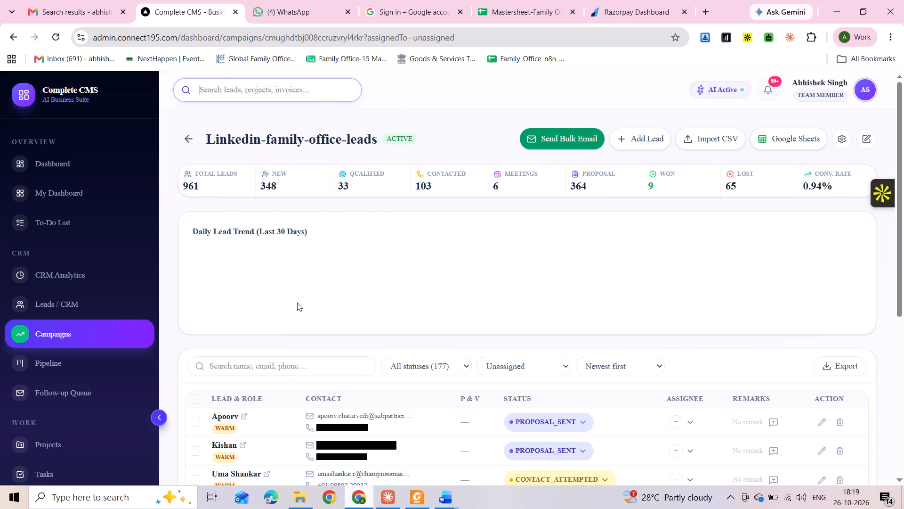
Search the campaign's unassigned leads for "nachiket", and broaden the search by shortening the term to "nac".
scroll(296, 302, down, 2)
double_click(253, 244)
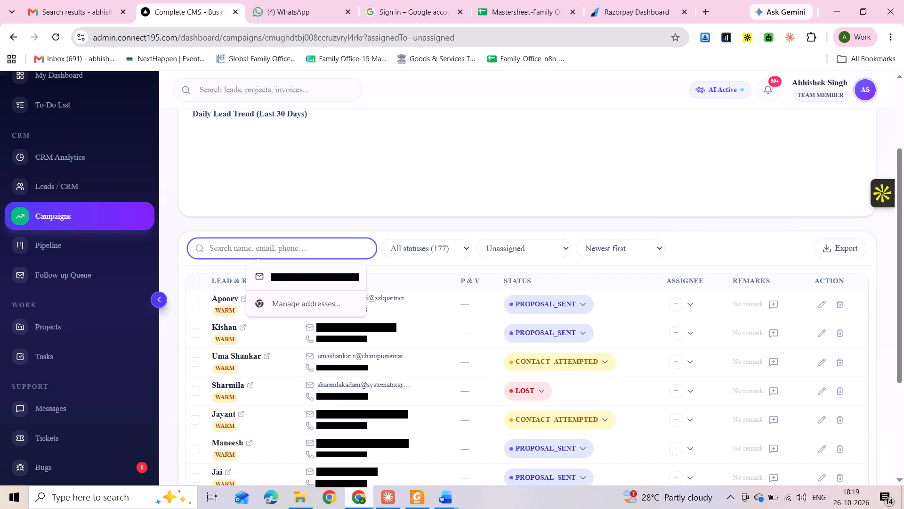
text(nachik)
text(et)
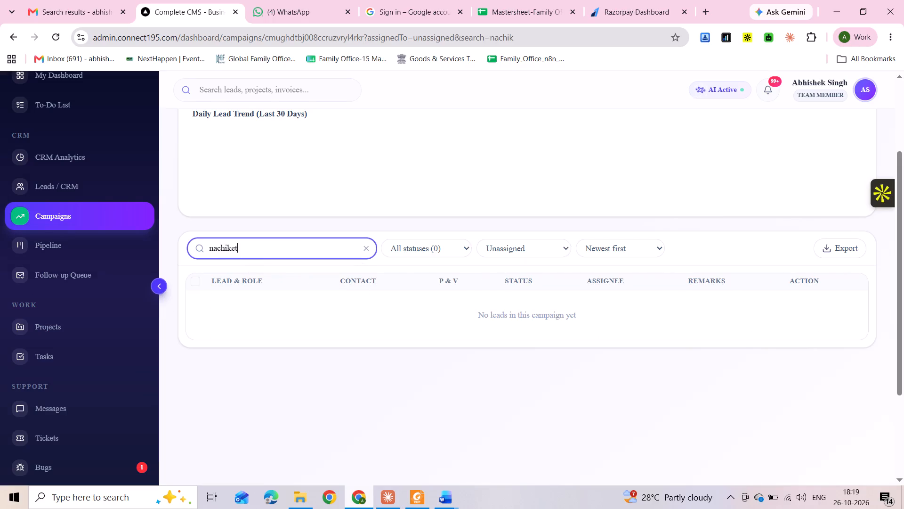
key(BackSpace)
key(BackSpace)
key(BackSpace)
key(BackSpace)
key(BackSpace)
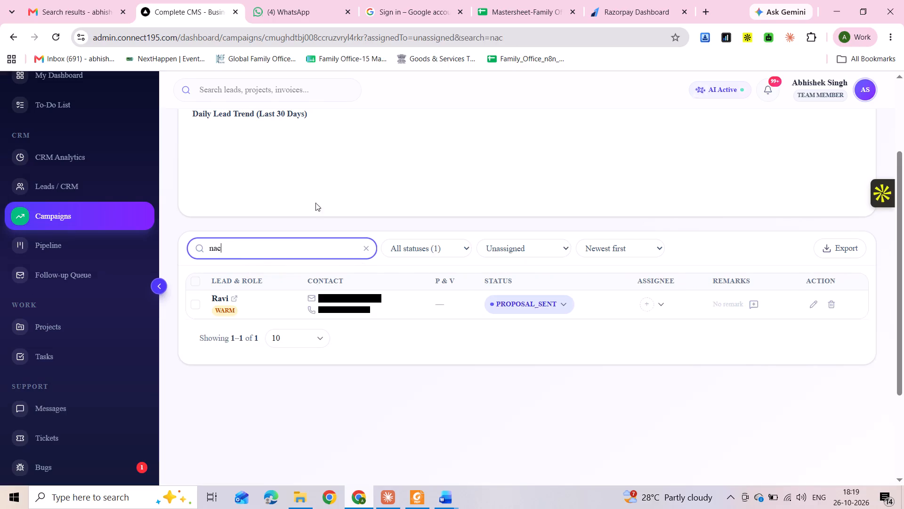
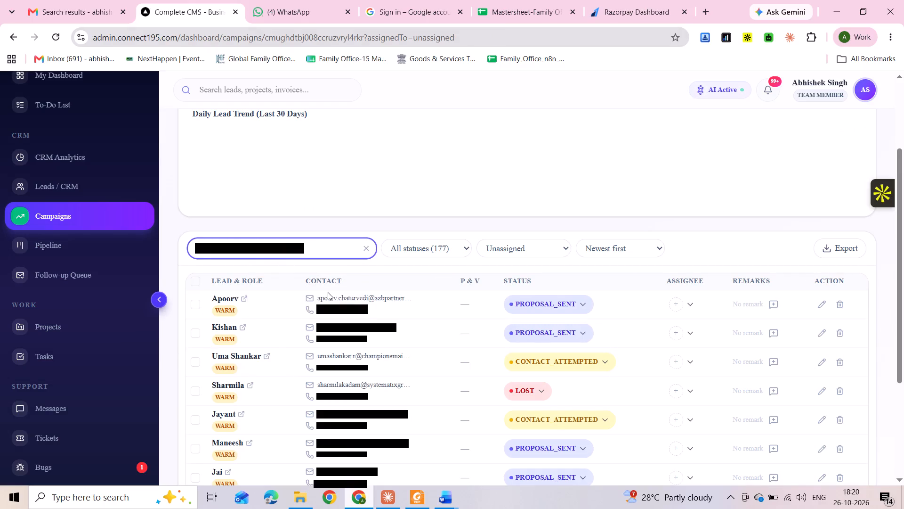
Filter the campaign's lead search by the assignee Aditi instead of unassigned leads.
click(509, 249)
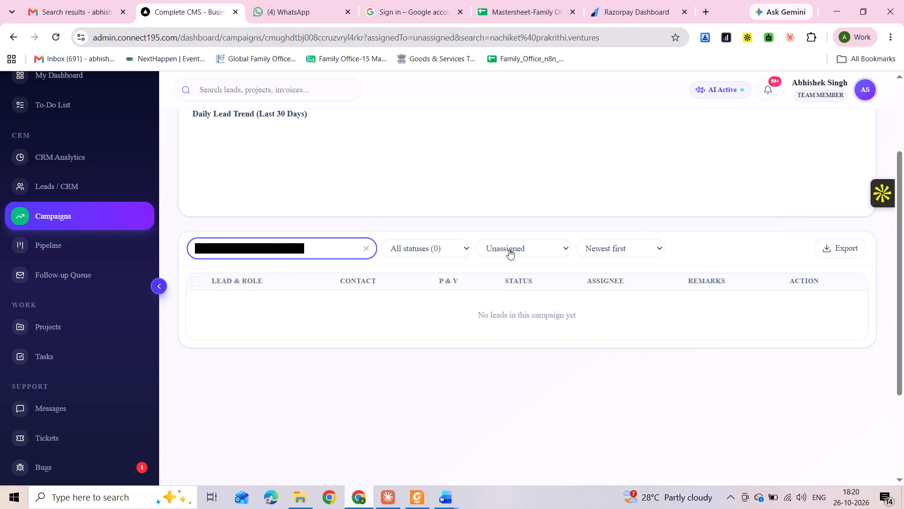
click(497, 143)
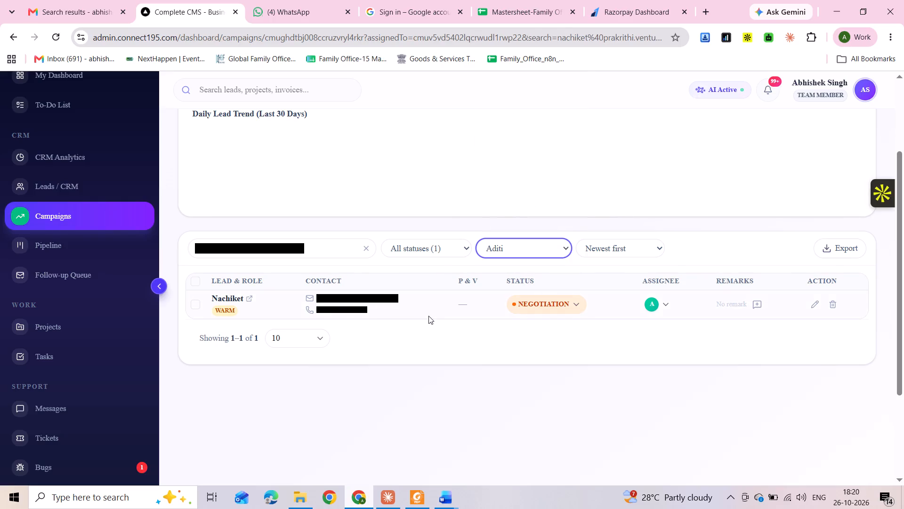
click(404, 171)
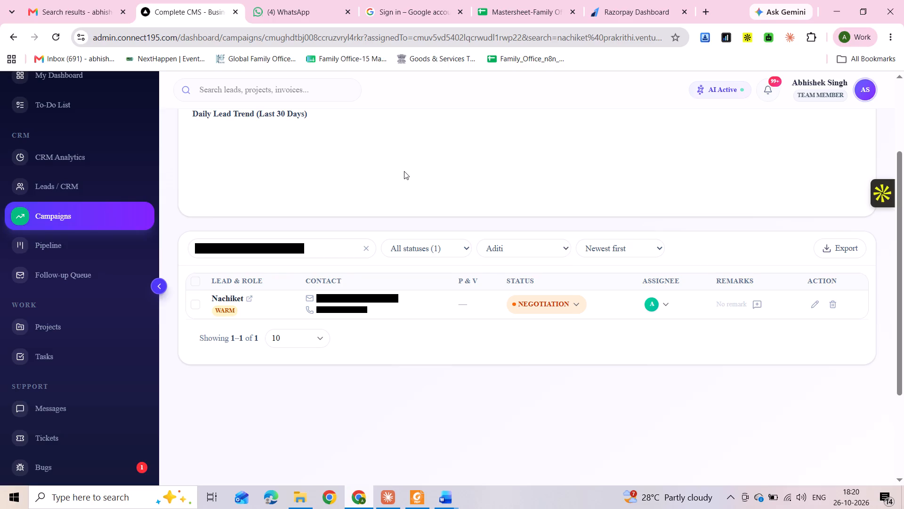